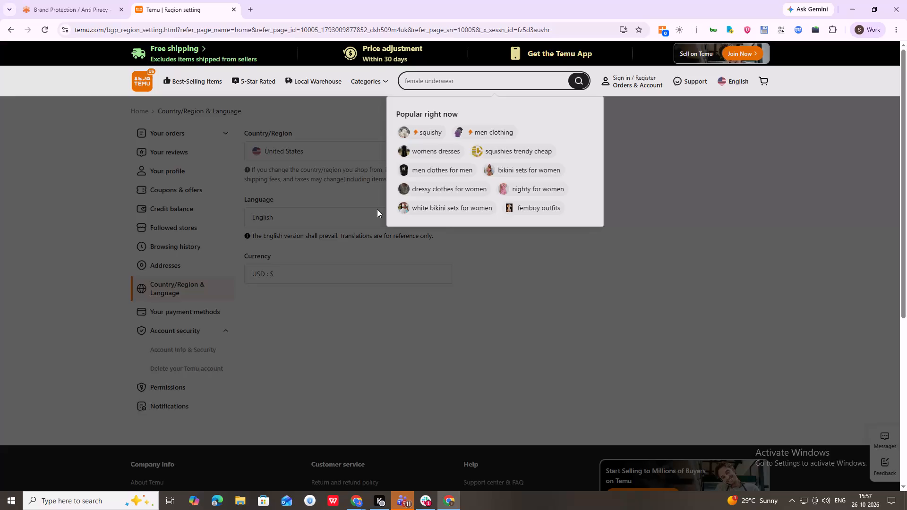
Copy the second Fafafafafafaa seller URL, in row 3 of the Temu Sellers sheet in 626 Sellers to Scrap.
{"action": "left_click_drag", "start_coordinate": [522, 301], "coordinate": [521, 296]}
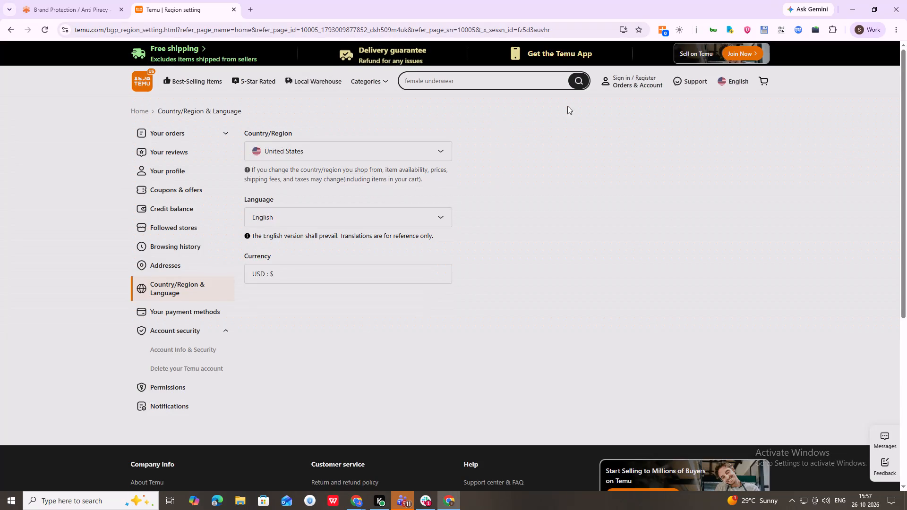
{"action": "key", "text": "alt+Tab"}
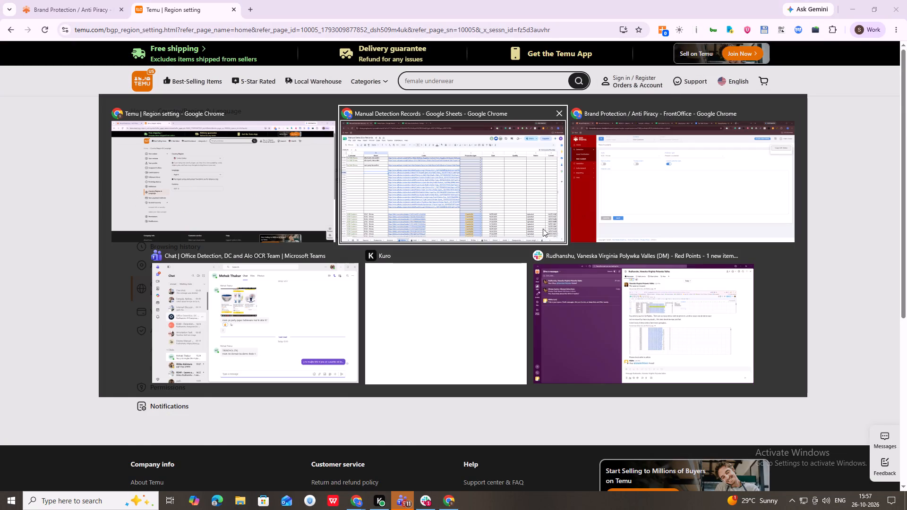
{"action": "key", "text": "alt+Tab"}
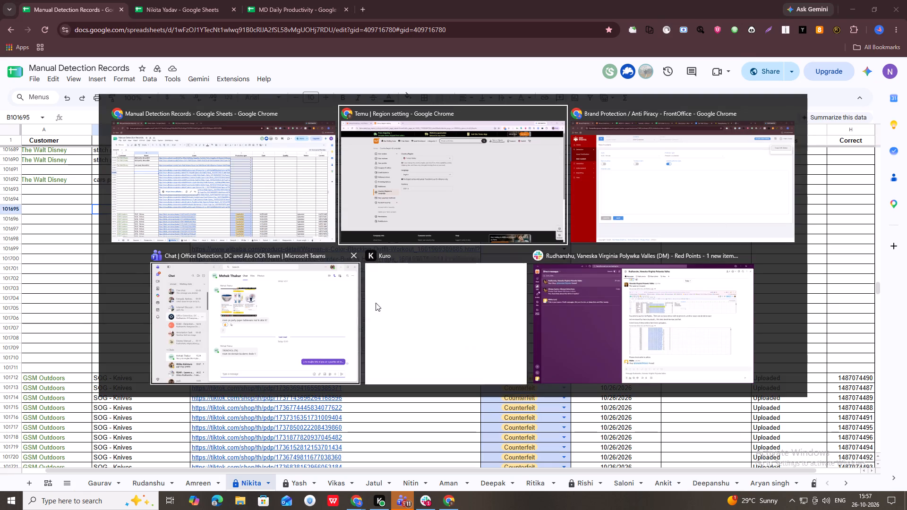
{"action": "left_click", "coordinate": [649, 182], "text": "alt"}
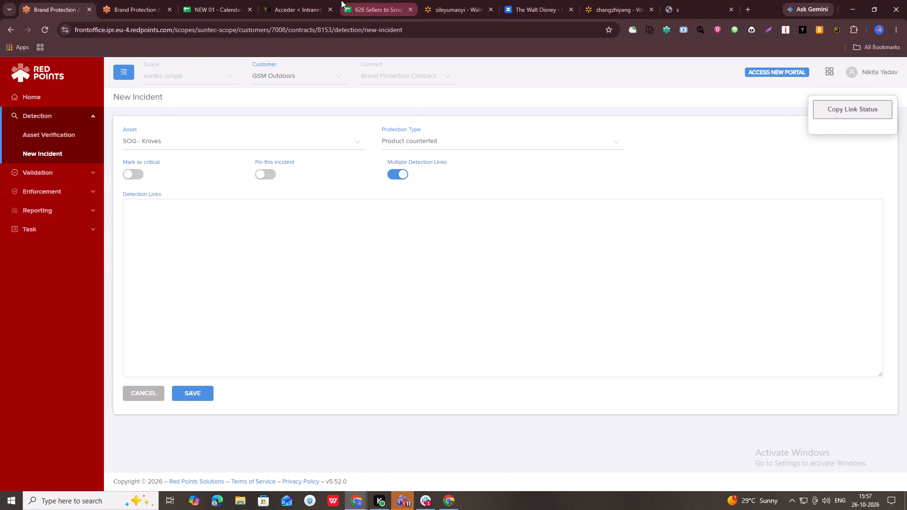
{"action": "left_click", "coordinate": [371, 0]}
{"action": "left_click", "coordinate": [422, 176]}
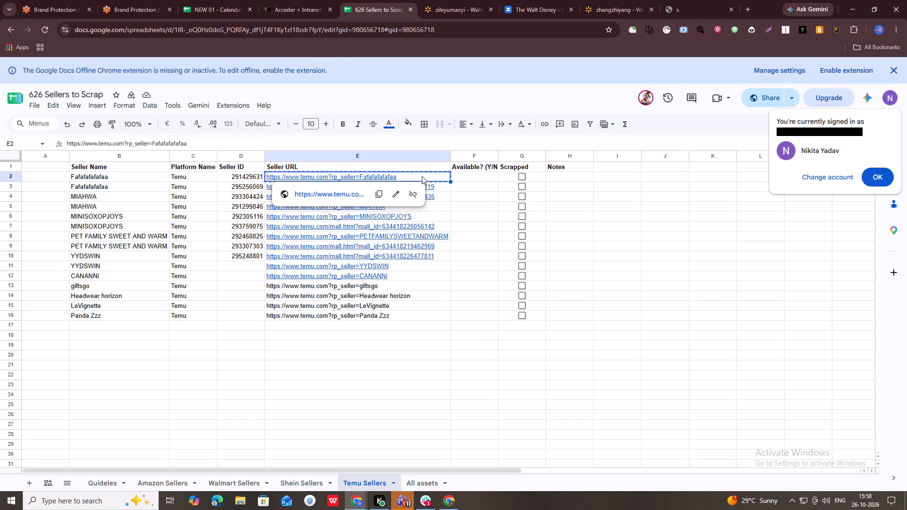
{"action": "left_click", "coordinate": [438, 187]}
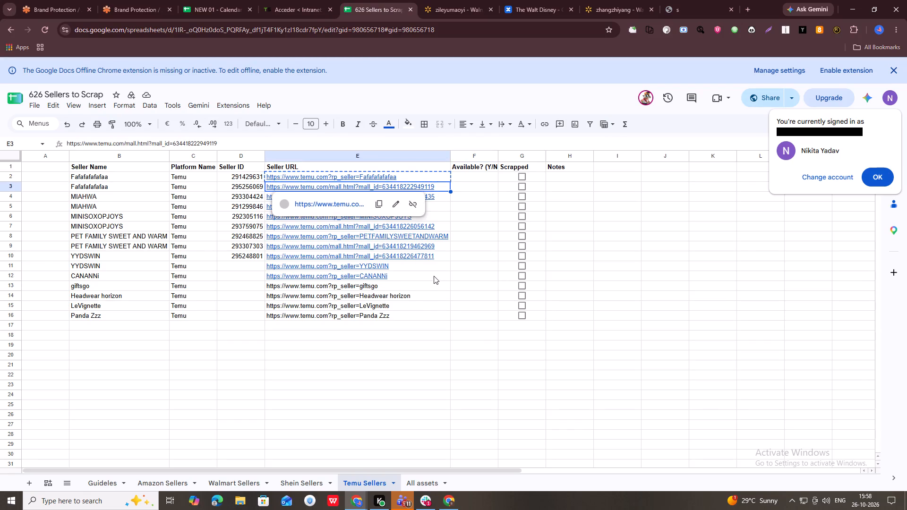
{"action": "key", "text": "ctrl+c"}
Switch to the browser window showing Temu's region settings and load the copied seller URL there.
{"action": "key", "text": "alt+Tab"}
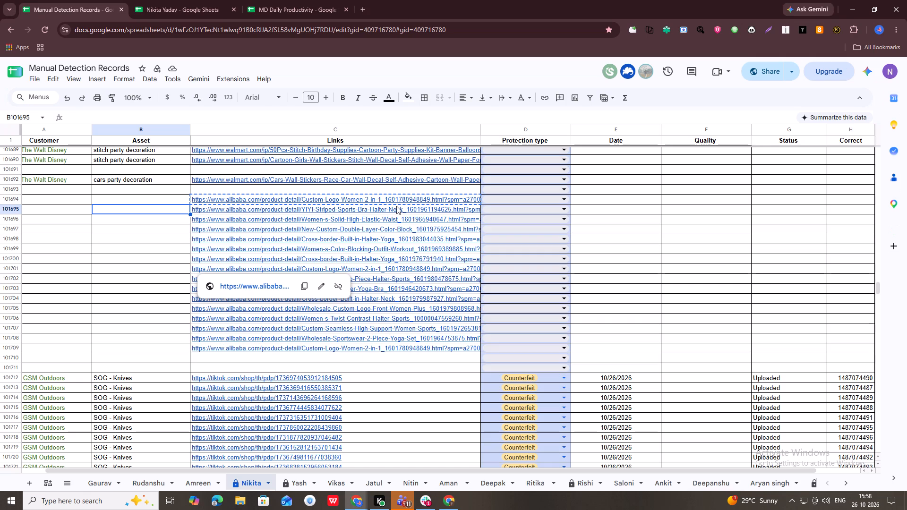
{"action": "key", "text": "alt+Tab"}
{"action": "key", "text": "alt+Tab"}
{"action": "left_click", "coordinate": [333, 37]}
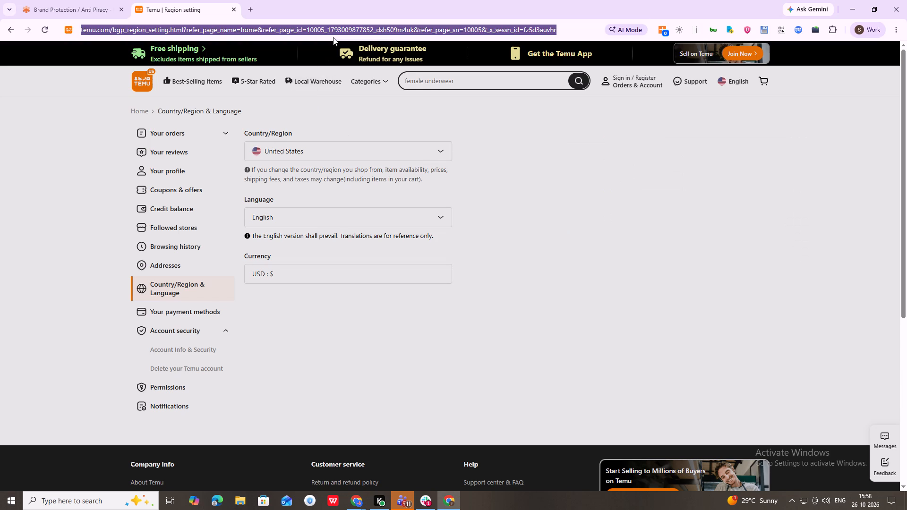
{"action": "key", "text": "ctrl+v"}
{"action": "key", "text": "Return"}
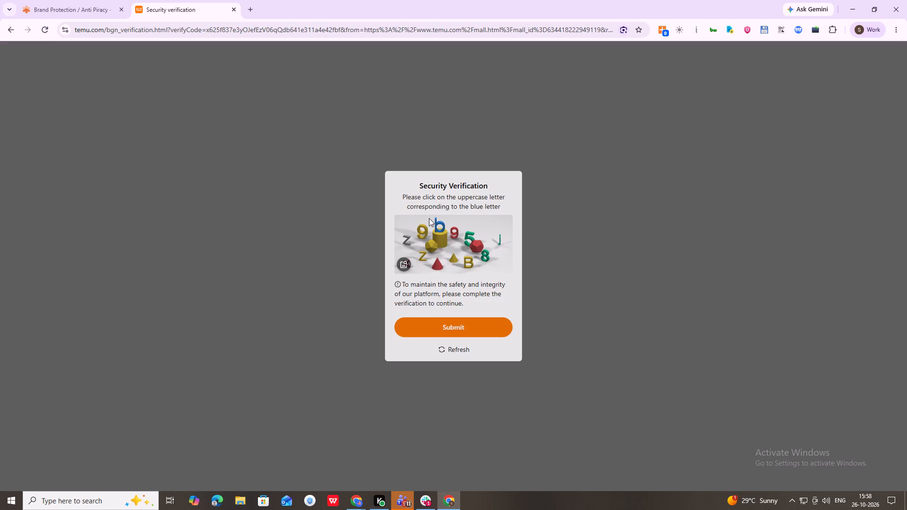
Return to 626 Sellers to Scrap and copy seller KDXPBPZ's URL from row 9 of the Amazon Sellers sheet.
{"action": "key", "text": "alt+Tab"}
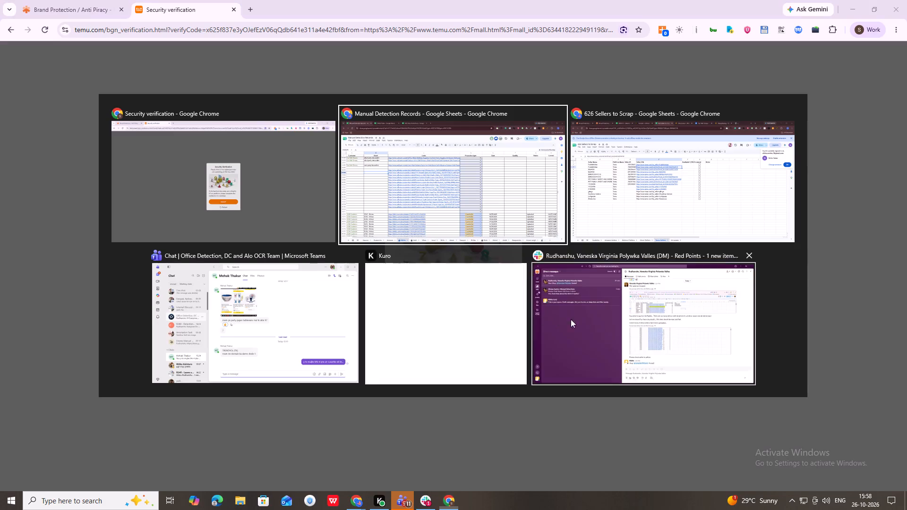
{"action": "left_click", "coordinate": [652, 195], "text": "alt"}
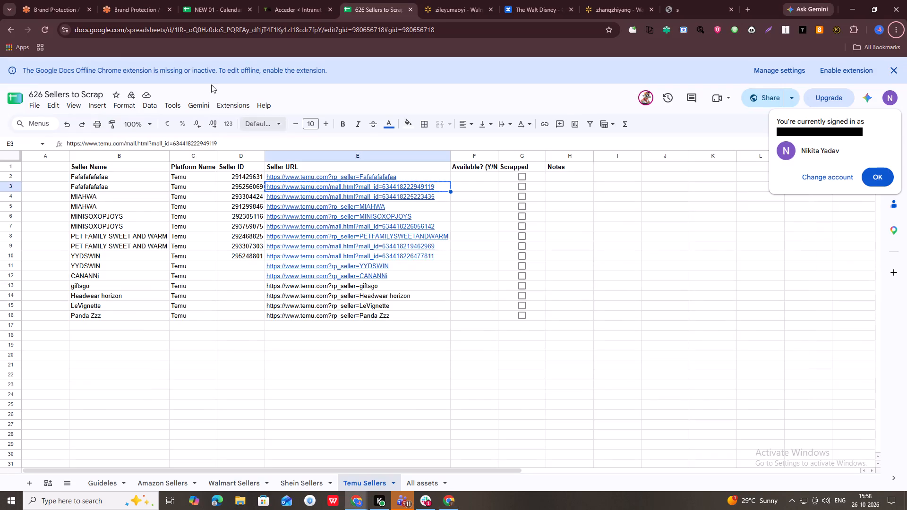
{"action": "left_click", "coordinate": [652, 305]}
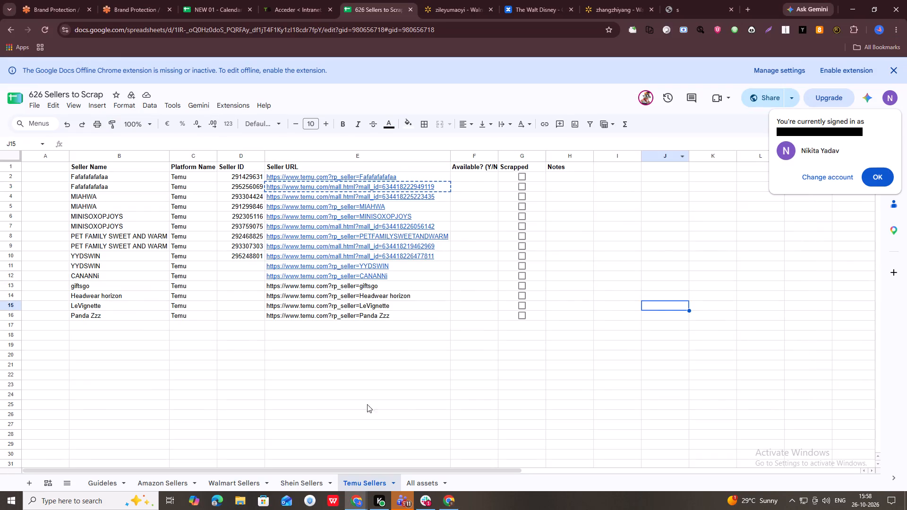
{"action": "left_click", "coordinate": [180, 482]}
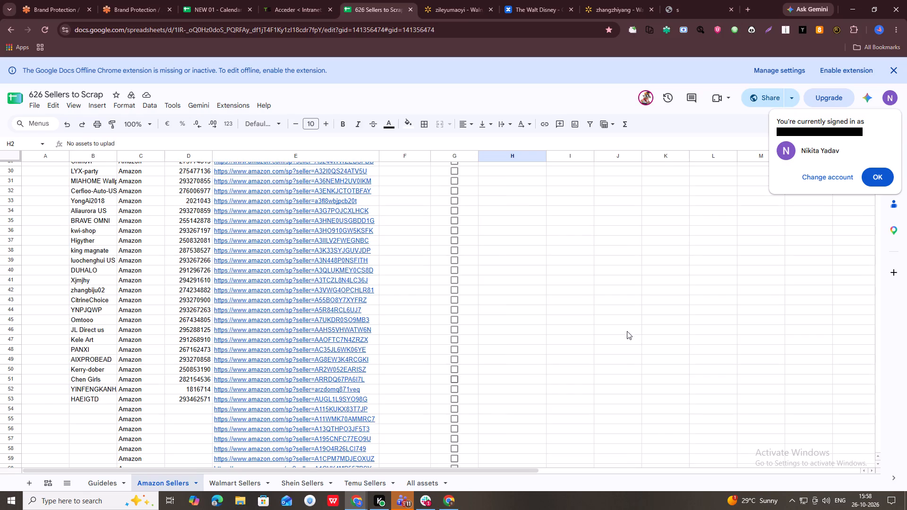
{"action": "scroll", "coordinate": [363, 361], "scroll_direction": "down", "scroll_amount": 12}
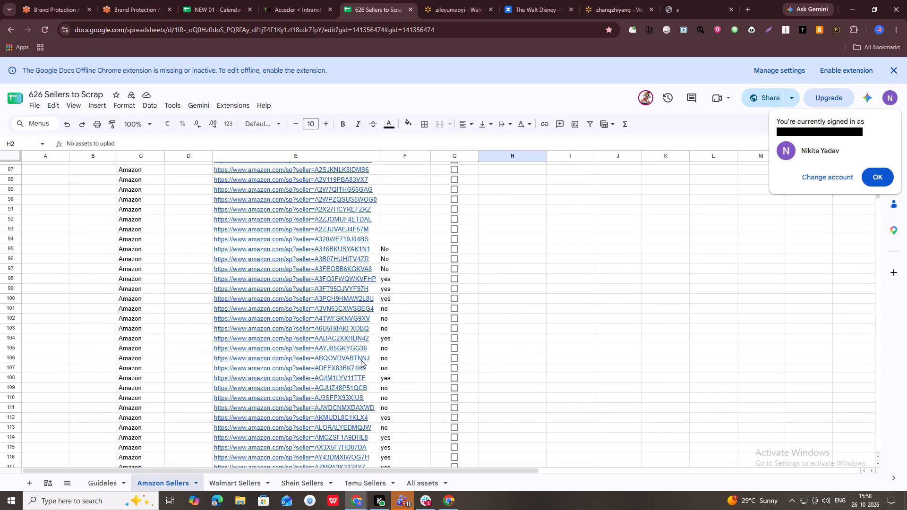
{"action": "scroll", "coordinate": [361, 360], "scroll_direction": "up", "scroll_amount": 16}
{"action": "scroll", "coordinate": [361, 360], "scroll_direction": "up", "scroll_amount": 5}
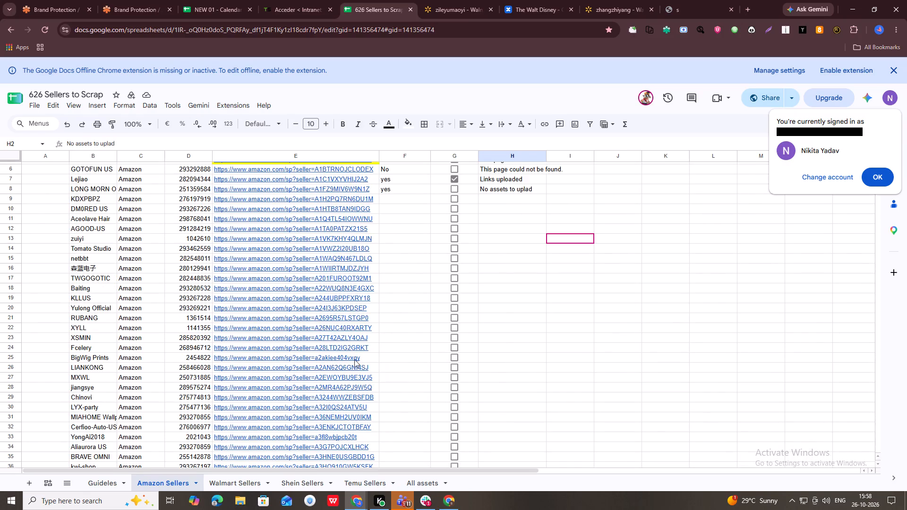
{"action": "left_click", "coordinate": [315, 250]}
{"action": "key", "text": "ctrl+c"}
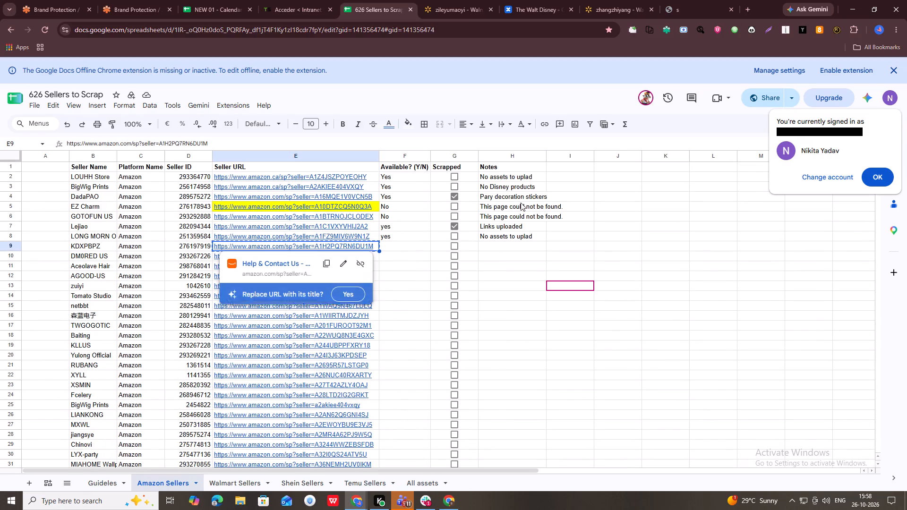
Load the copied Amazon seller URL in the tab with the unreachable site, and visit the KDXPBPZ storefront.
{"action": "left_click", "coordinate": [676, 1]}
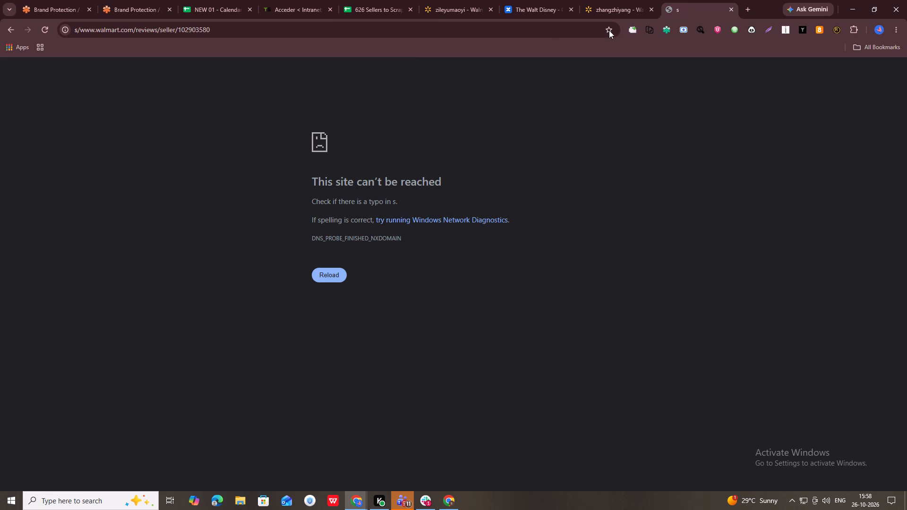
{"action": "left_click", "coordinate": [336, 30]}
{"action": "key", "text": "ctrl+v"}
{"action": "key", "text": "Return"}
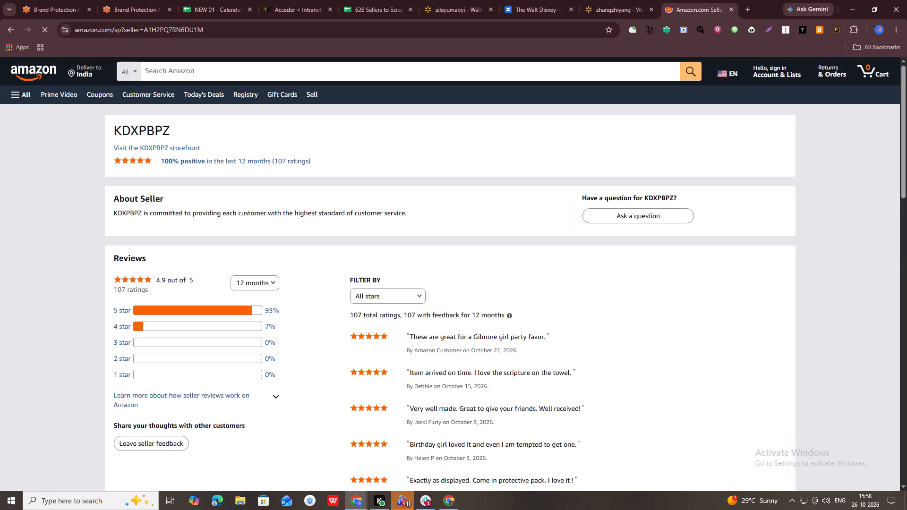
{"action": "left_click", "coordinate": [150, 150]}
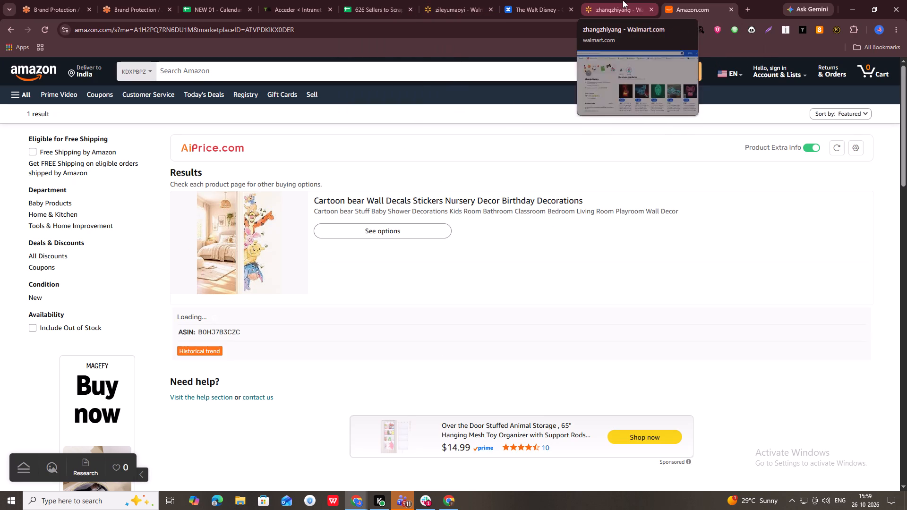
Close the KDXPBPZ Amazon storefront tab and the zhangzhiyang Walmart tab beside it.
{"action": "middle_click", "coordinate": [718, 0]}
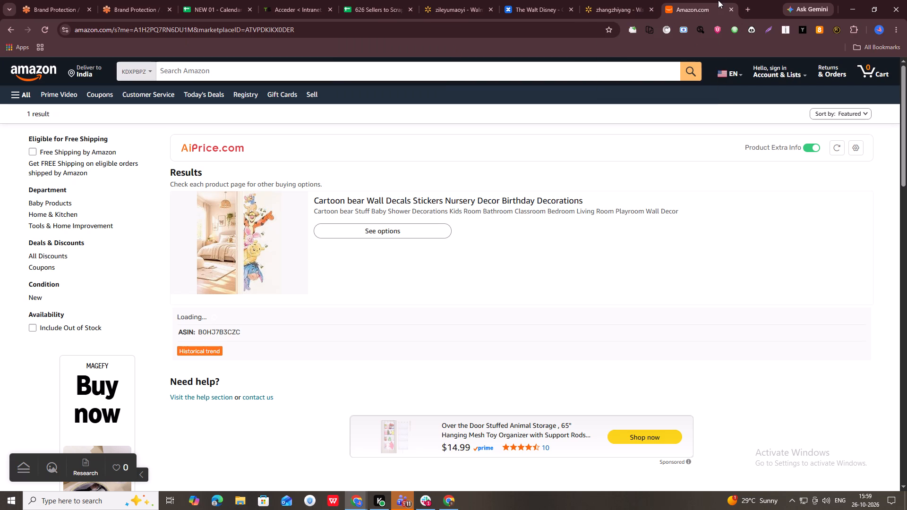
{"action": "middle_click", "coordinate": [666, 0]}
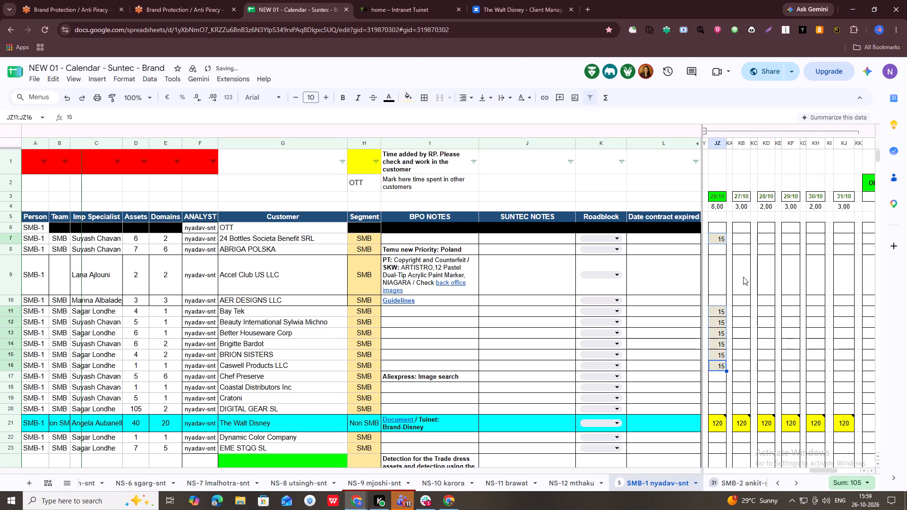
In the calendar's SMB-1 sheet, fill the column JZ cells in rows 26, 27, 41, 47, 52, 54 and 58 with light yellow.
{"action": "scroll", "coordinate": [806, 283], "scroll_direction": "down", "scroll_amount": 5}
{"action": "left_click", "coordinate": [719, 277]}
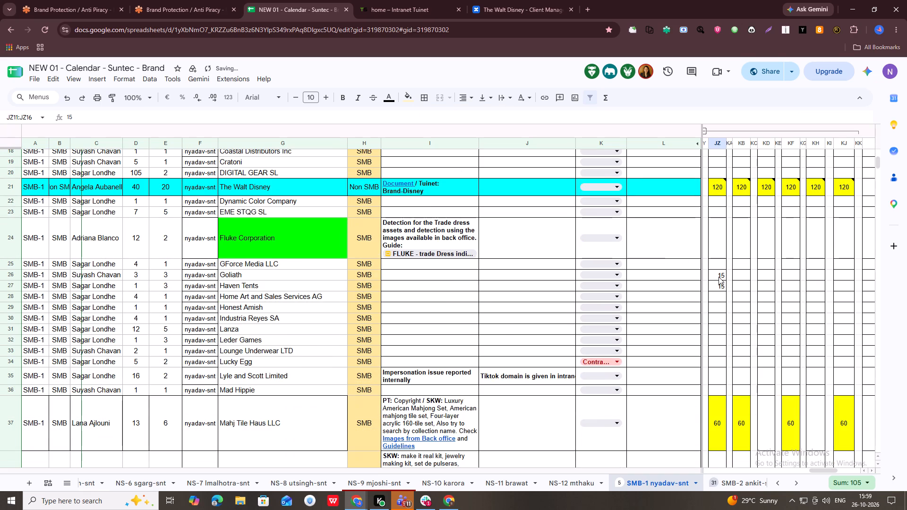
{"action": "left_click", "coordinate": [721, 287], "text": "ctrl"}
{"action": "scroll", "coordinate": [731, 381], "scroll_direction": "down", "scroll_amount": 5}
{"action": "left_click", "coordinate": [724, 339], "text": "ctrl"}
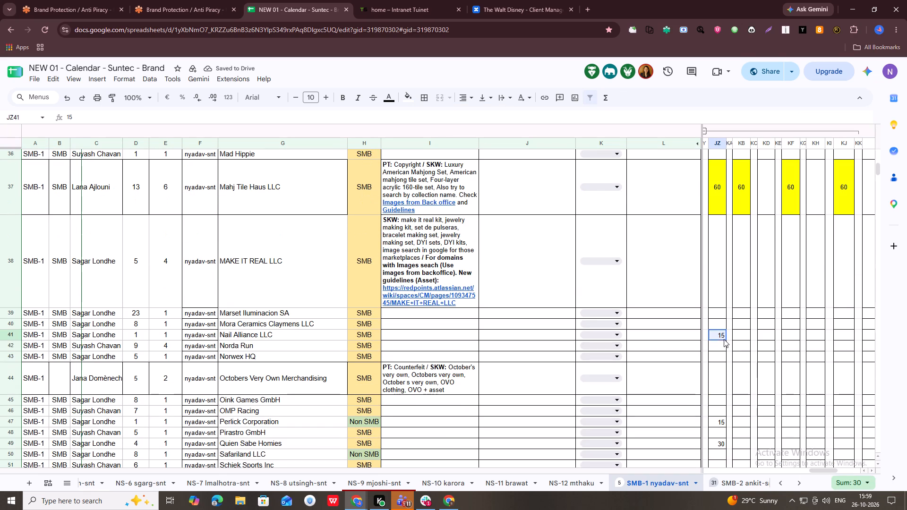
{"action": "left_click", "coordinate": [720, 423], "text": "ctrl"}
{"action": "scroll", "coordinate": [743, 348], "scroll_direction": "down", "scroll_amount": 3}
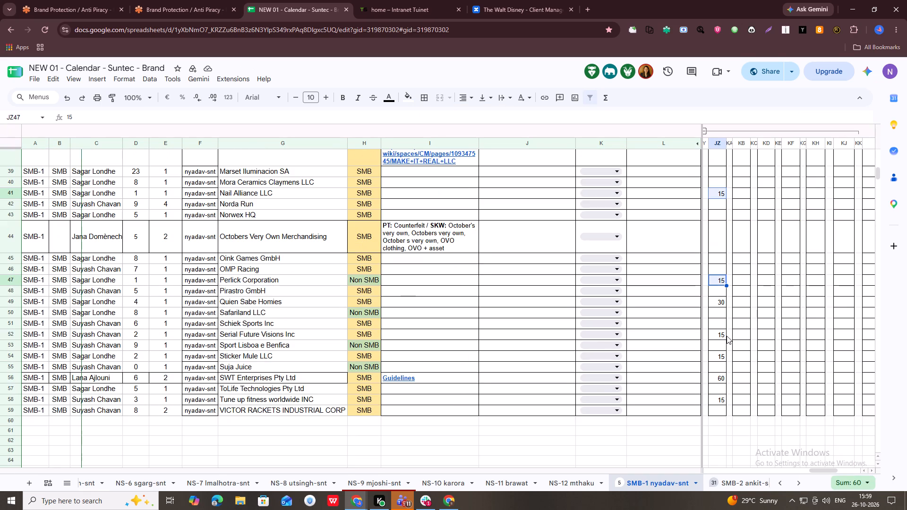
{"action": "left_click", "coordinate": [726, 333], "text": "ctrl"}
{"action": "left_click", "coordinate": [720, 358], "text": "ctrl"}
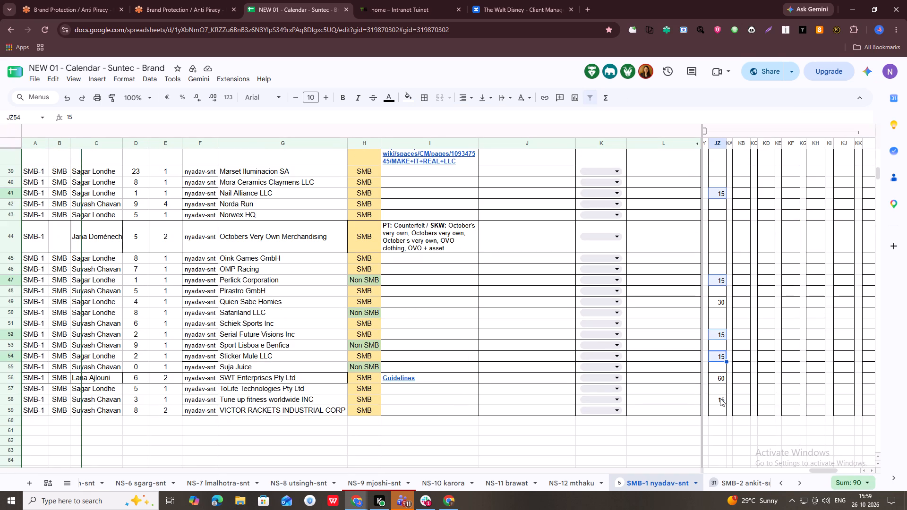
{"action": "left_click", "coordinate": [720, 398], "text": "ctrl"}
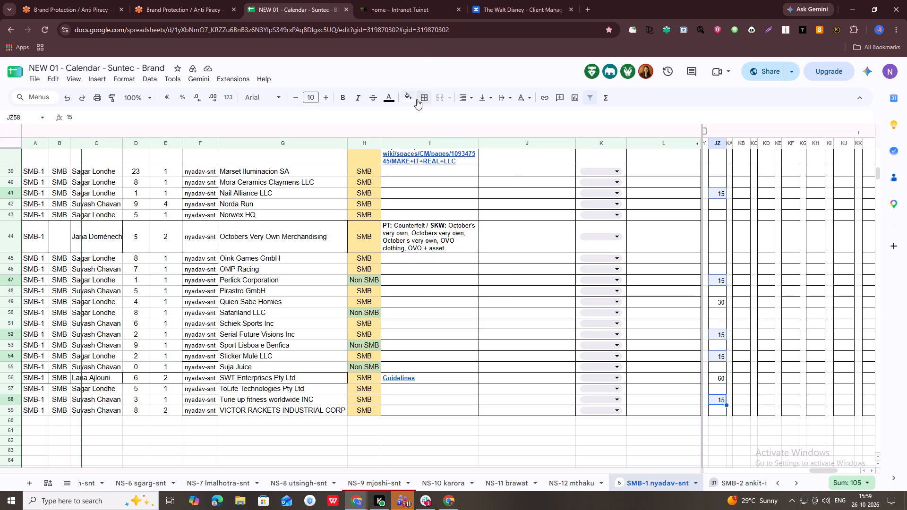
{"action": "left_click", "coordinate": [412, 98]}
{"action": "left_click", "coordinate": [442, 152]}
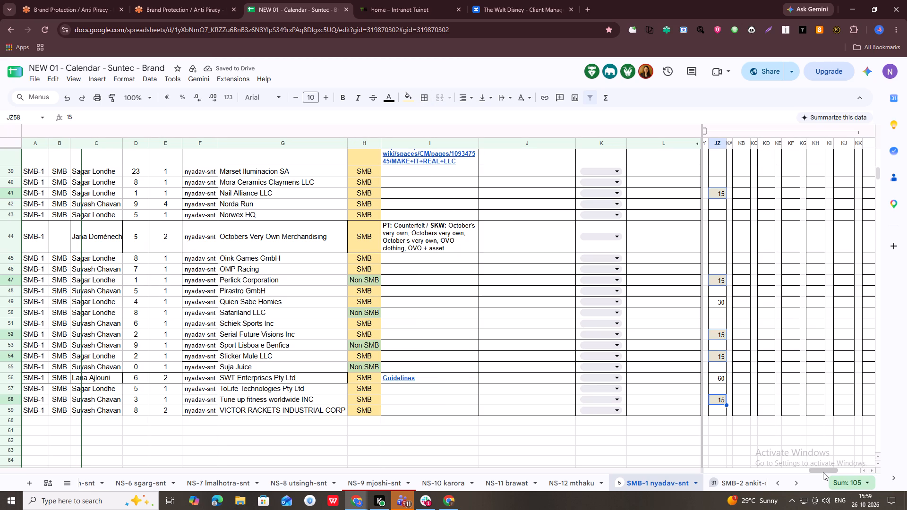
Fill the SWT Enterprises Pty Ltd cell containing 60 in column JZ with light green.
{"action": "left_click_drag", "start_coordinate": [823, 472], "coordinate": [823, 470]}
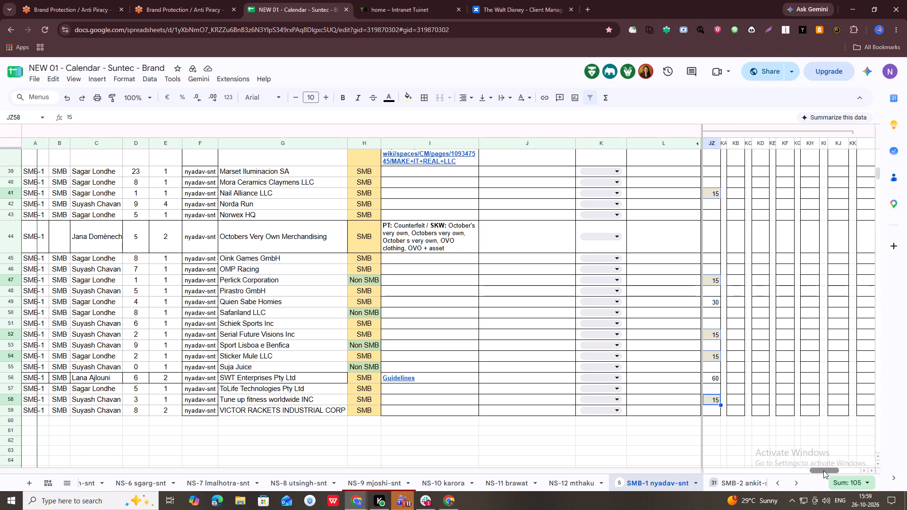
{"action": "left_click_drag", "start_coordinate": [823, 470], "coordinate": [828, 467]}
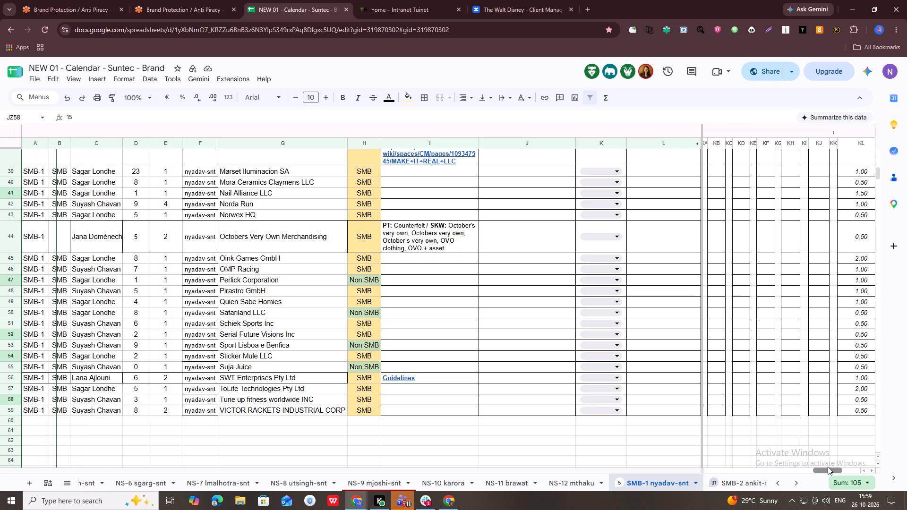
{"action": "left_click_drag", "start_coordinate": [828, 467], "coordinate": [819, 464]}
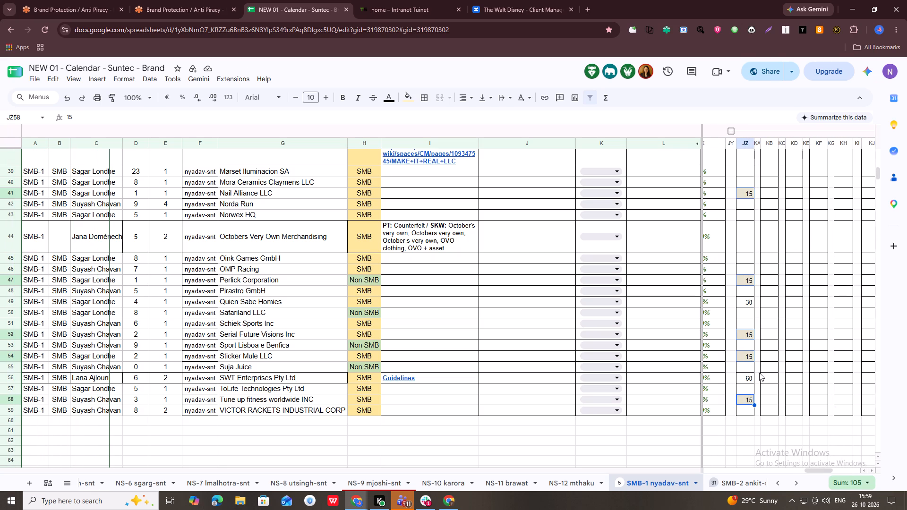
{"action": "left_click", "coordinate": [745, 379]}
{"action": "left_click", "coordinate": [404, 99]}
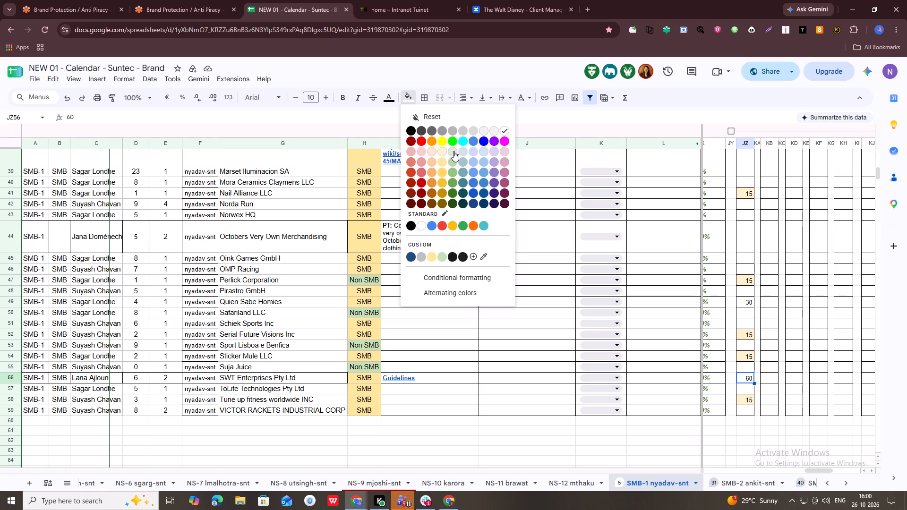
{"action": "left_click", "coordinate": [453, 151]}
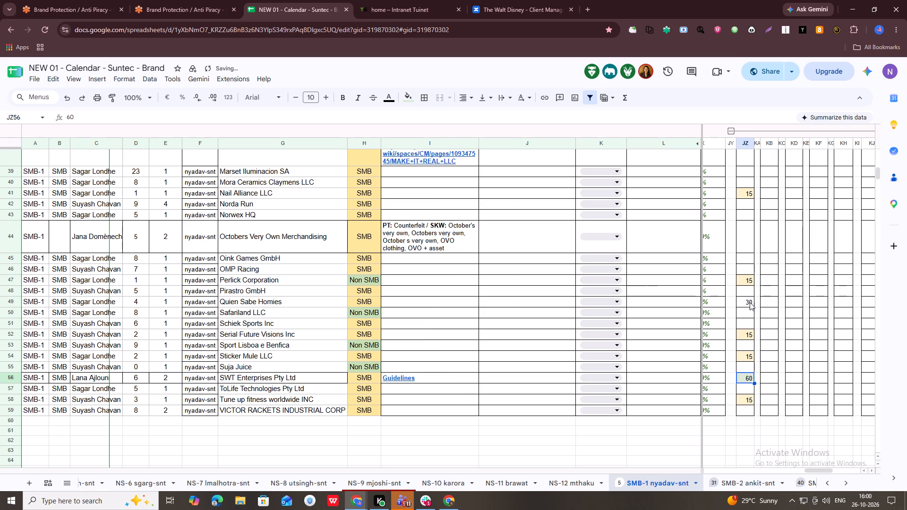
Fill the Quien Sabe Homies cell containing 30 in column JZ with light yellow.
{"action": "left_click", "coordinate": [750, 302]}
{"action": "left_click", "coordinate": [406, 97]}
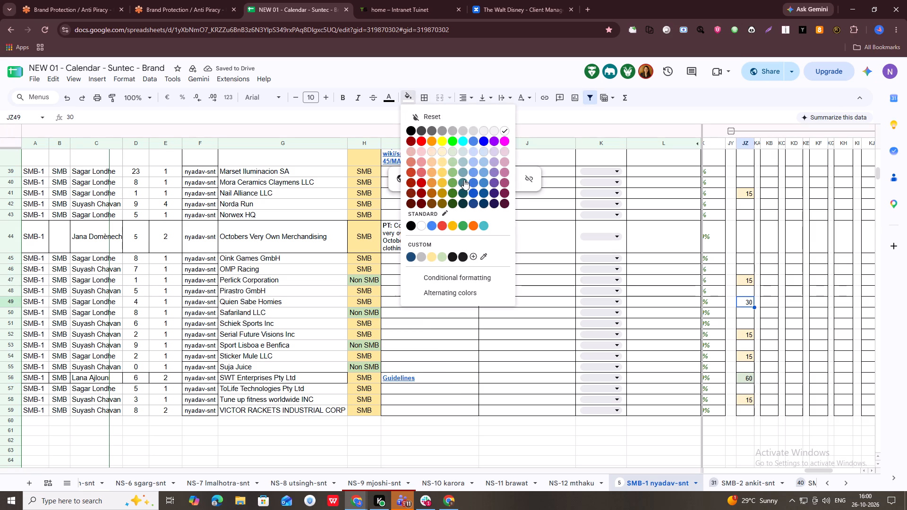
{"action": "left_click", "coordinate": [443, 149]}
{"action": "scroll", "coordinate": [838, 357], "scroll_direction": "up", "scroll_amount": 4}
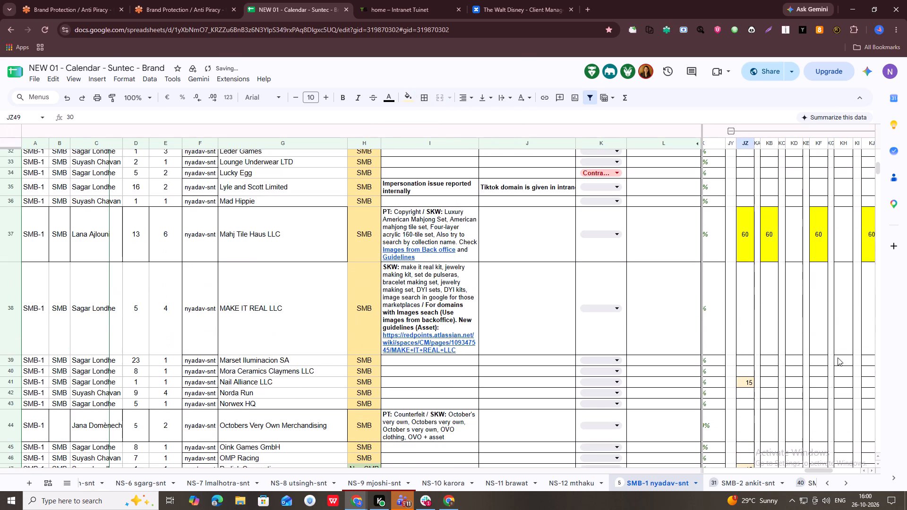
Look over the column JZ time entries in the SMB-1 sheet, back up to the 24 Bottles Societa Benefit SRL row.
{"action": "scroll", "coordinate": [838, 357], "scroll_direction": "up", "scroll_amount": 4}
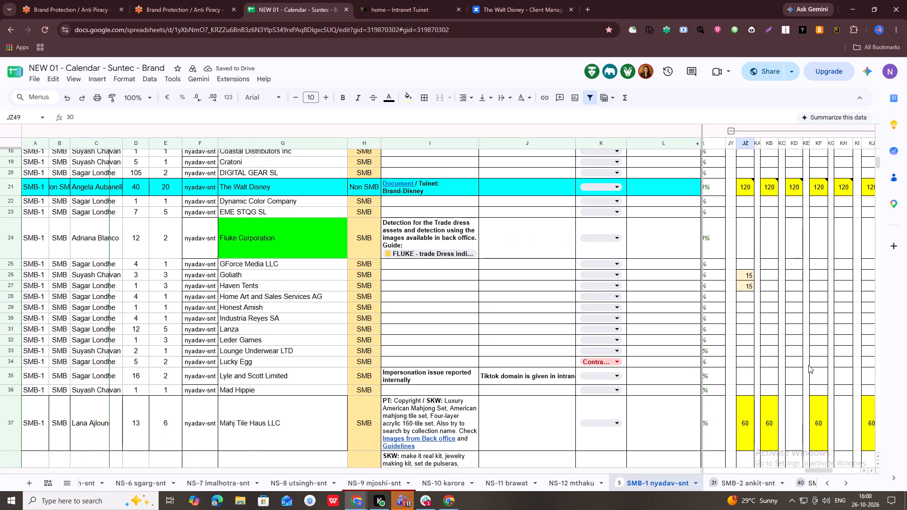
{"action": "scroll", "coordinate": [808, 365], "scroll_direction": "up", "scroll_amount": 4}
{"action": "scroll", "coordinate": [808, 365], "scroll_direction": "down", "scroll_amount": 5}
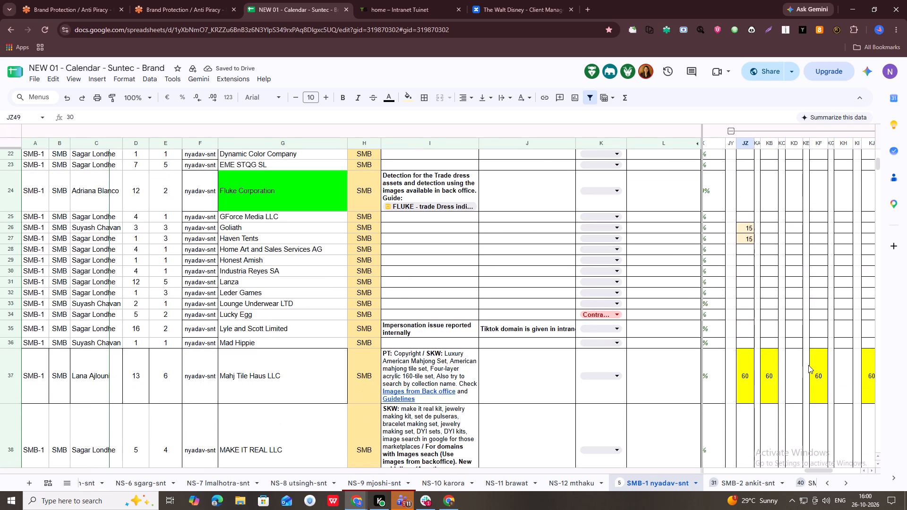
{"action": "scroll", "coordinate": [808, 365], "scroll_direction": "down", "scroll_amount": 5}
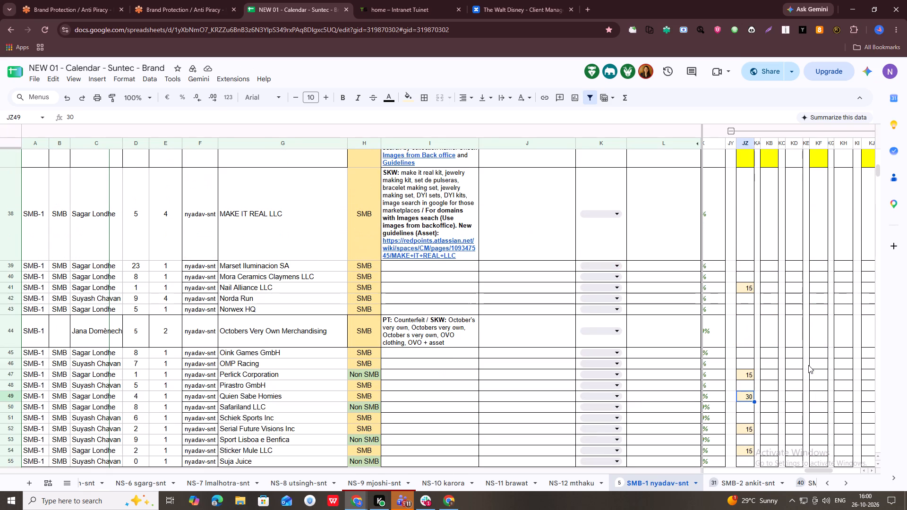
{"action": "scroll", "coordinate": [808, 365], "scroll_direction": "up", "scroll_amount": 10}
{"action": "left_click", "coordinate": [743, 195]}
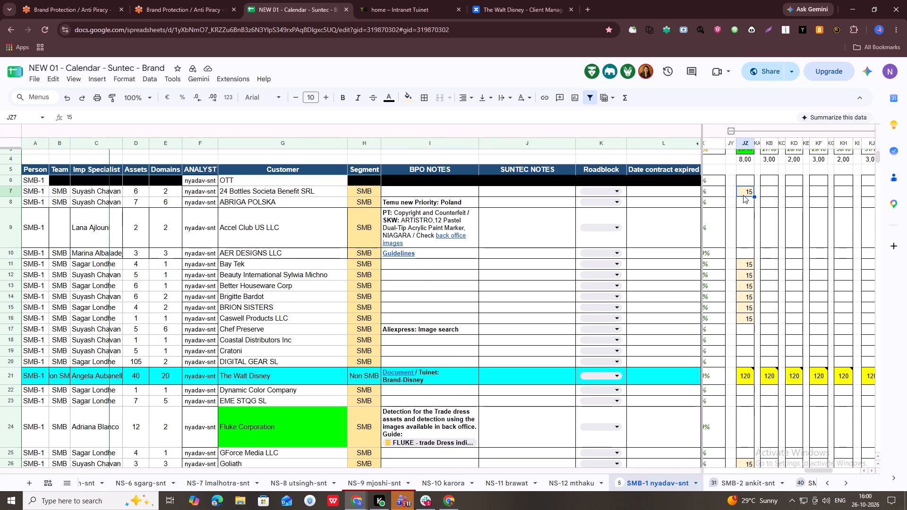
{"action": "key", "text": "ctrl+c"}
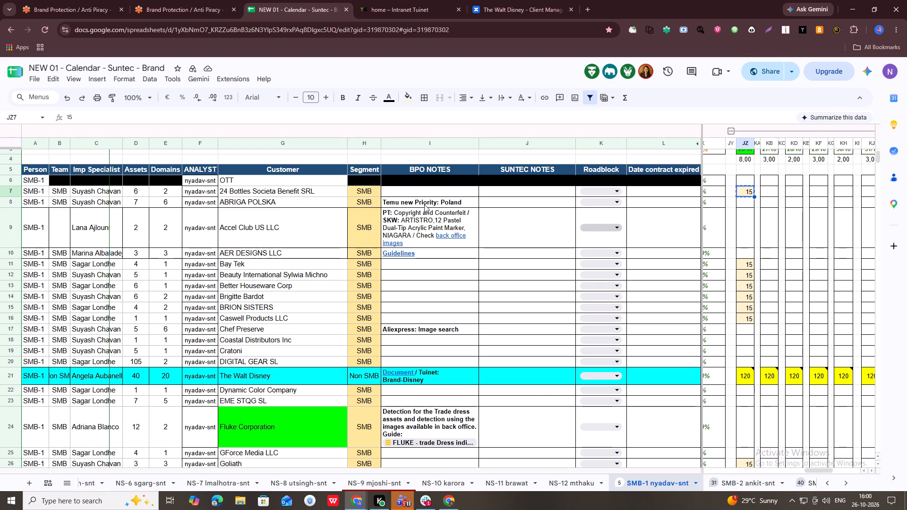
In Tuinet's October 2026 Brand log, filter to 24 Bottles Societa Benefit SRL and record day 26 as X for Pinterest and EITHER for the other site.
{"action": "left_click", "coordinate": [270, 191]}
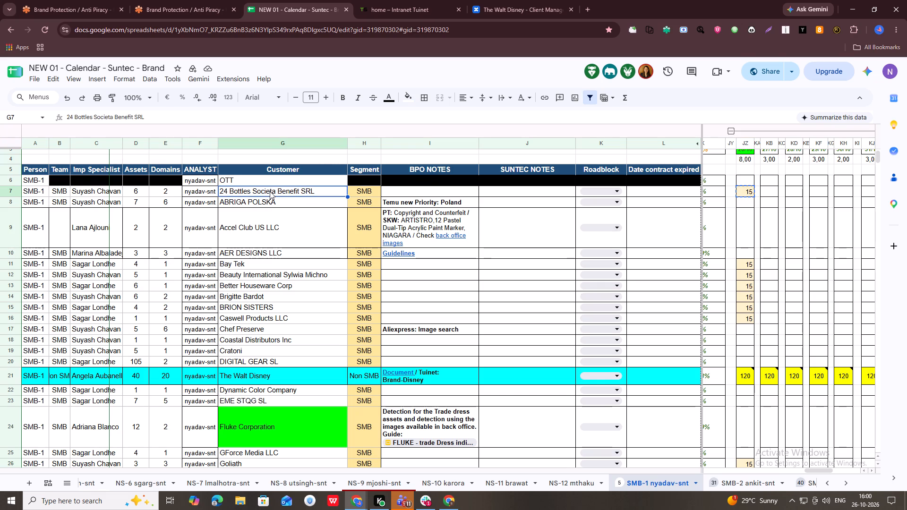
{"action": "key", "text": "ctrl+c"}
{"action": "left_click", "coordinate": [396, 0]}
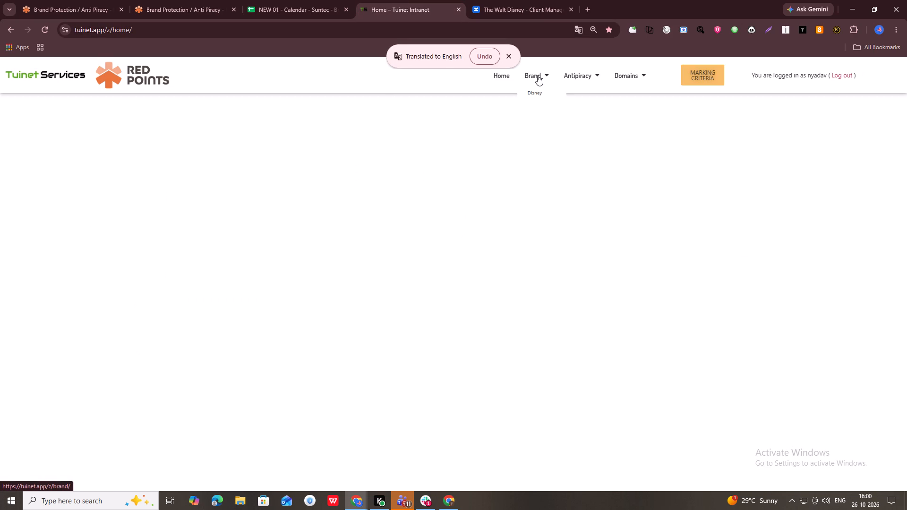
{"action": "left_click", "coordinate": [538, 75]}
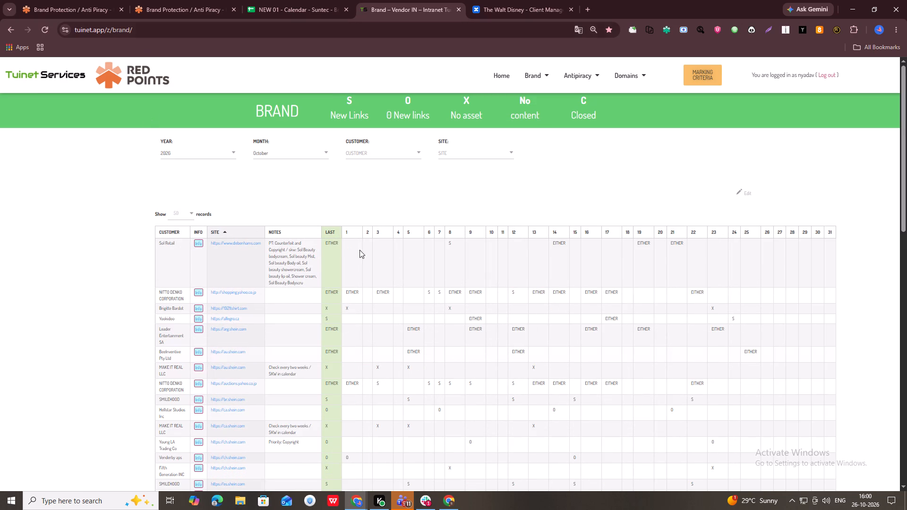
{"action": "left_click", "coordinate": [366, 152]}
{"action": "key", "text": "ctrl+v"}
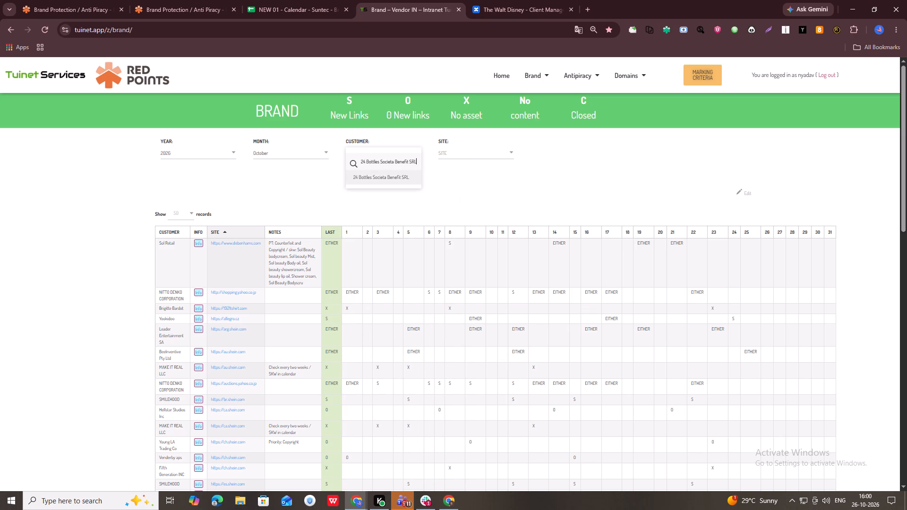
{"action": "left_click", "coordinate": [369, 176]}
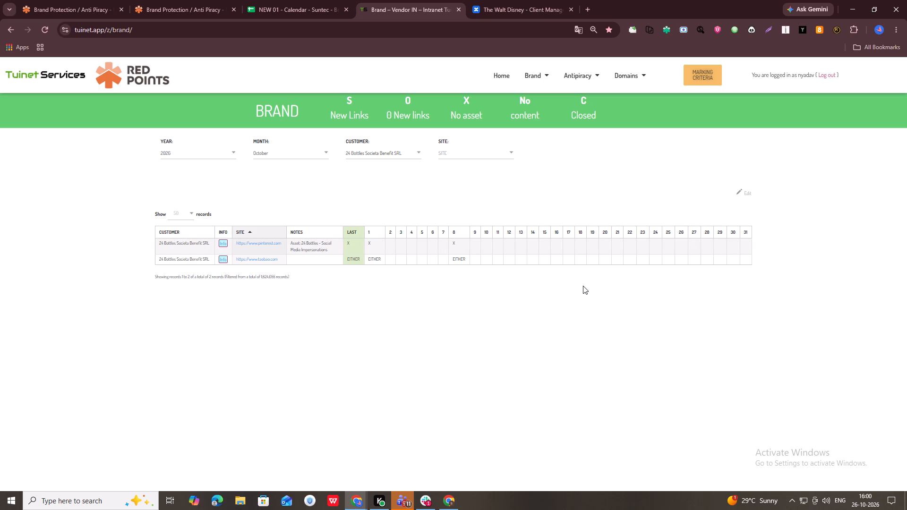
{"action": "double_click", "coordinate": [684, 248]}
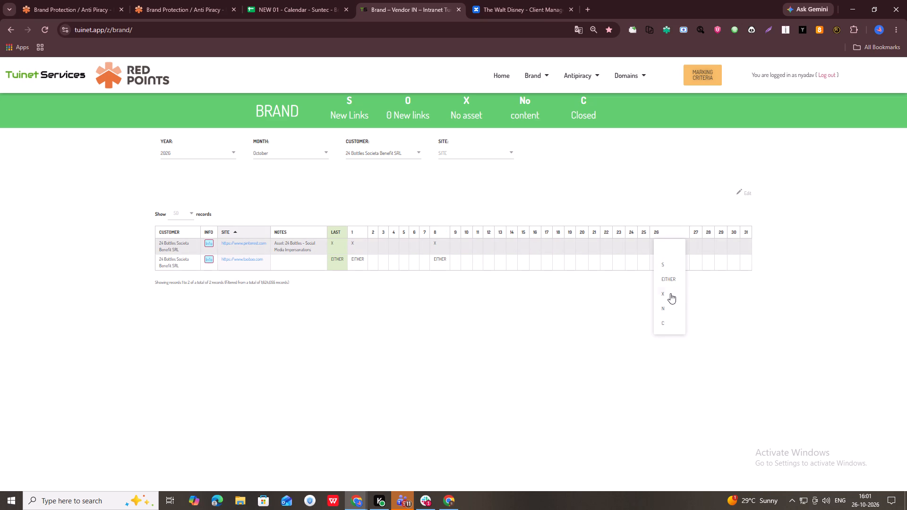
{"action": "left_click", "coordinate": [669, 288]}
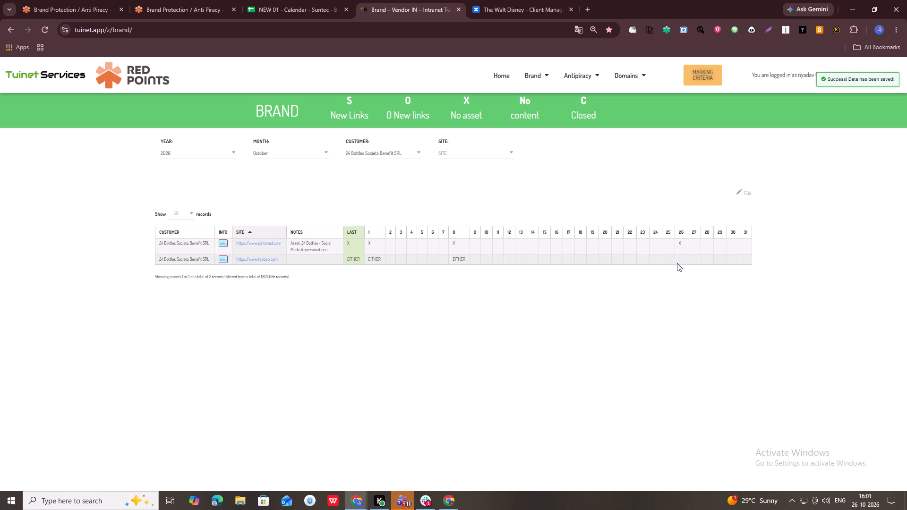
{"action": "double_click", "coordinate": [680, 262]}
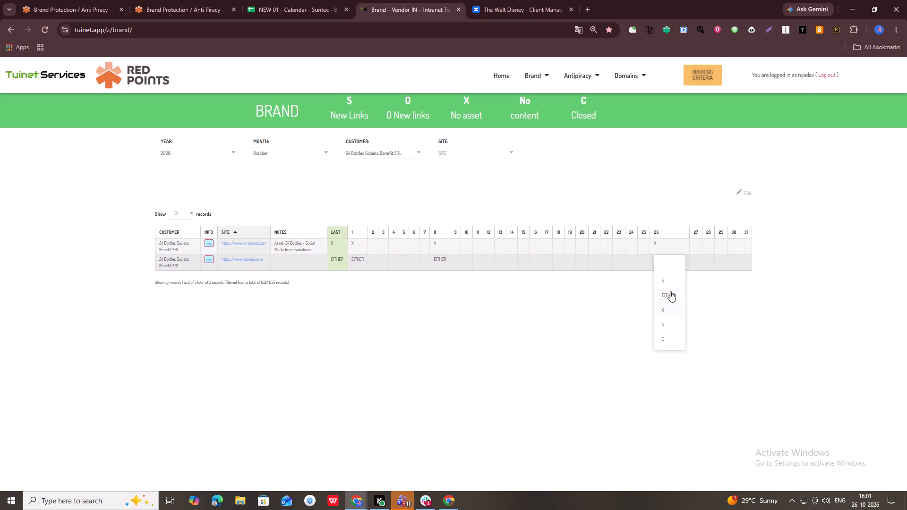
{"action": "left_click", "coordinate": [670, 291]}
Copy the Bay Tek customer name from the calendar, filter the Tuinet Brand log by it and record X for day 26.
{"action": "left_click", "coordinate": [297, 0]}
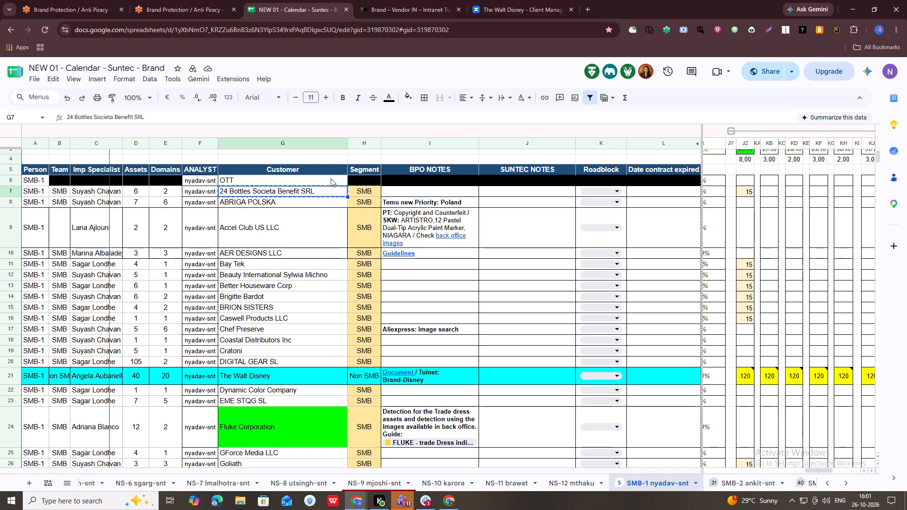
{"action": "left_click", "coordinate": [3, 258]}
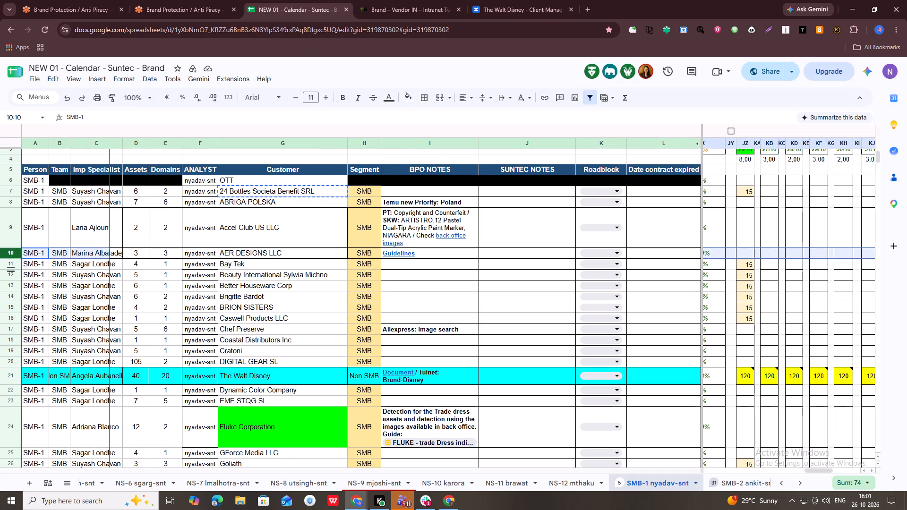
{"action": "left_click", "coordinate": [0, 269]}
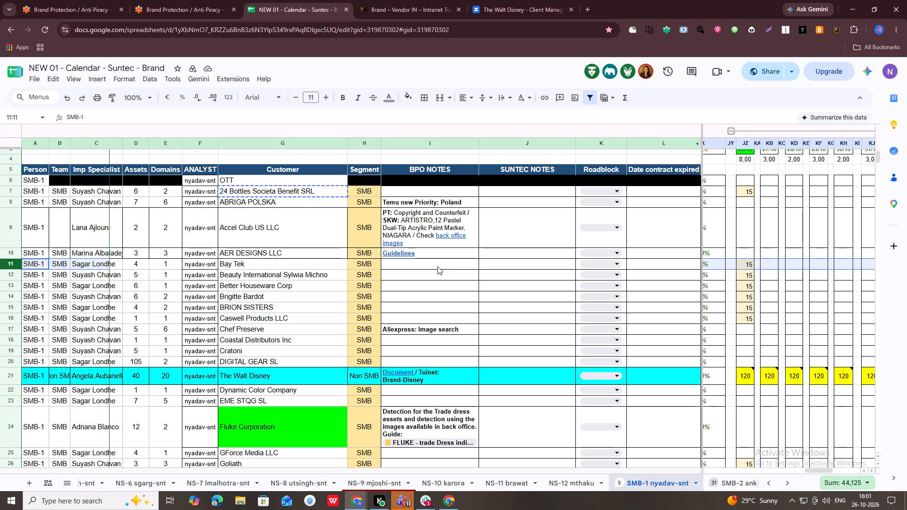
{"action": "left_click", "coordinate": [269, 266]}
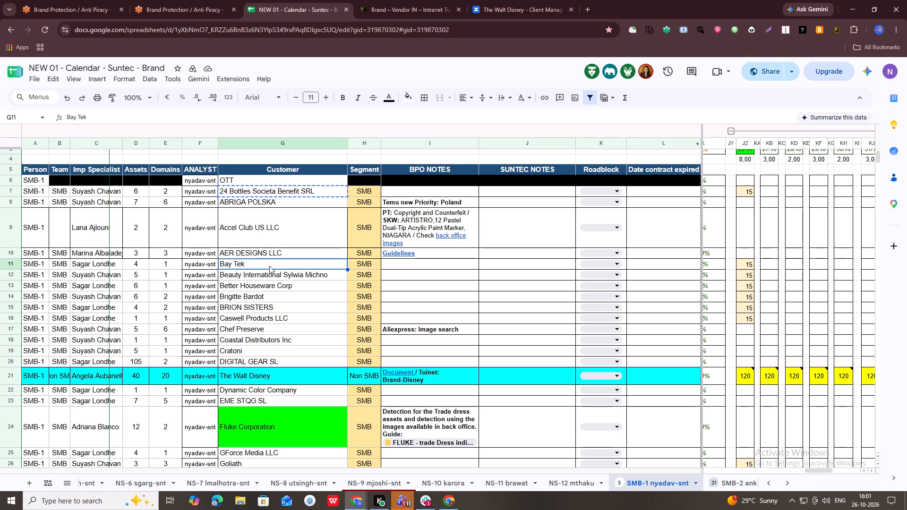
{"action": "key", "text": "ctrl+c"}
{"action": "left_click", "coordinate": [430, 0]}
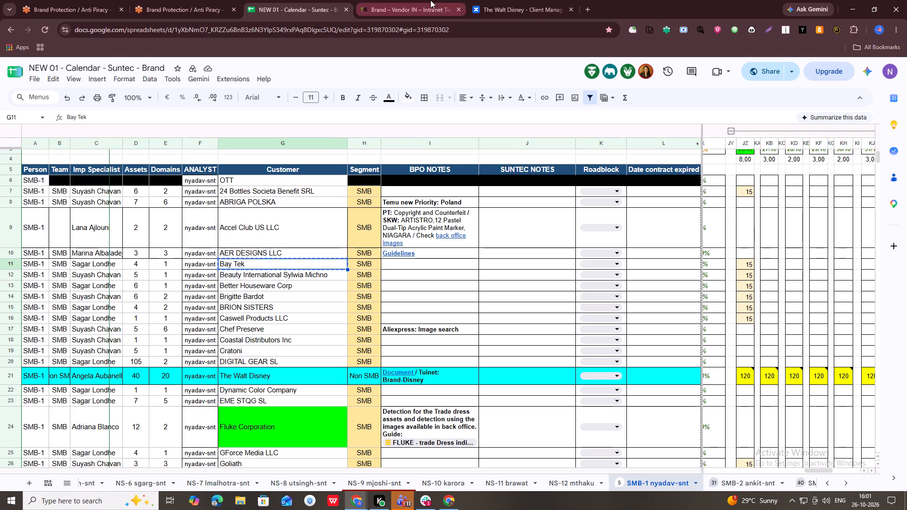
{"action": "left_click", "coordinate": [393, 150]}
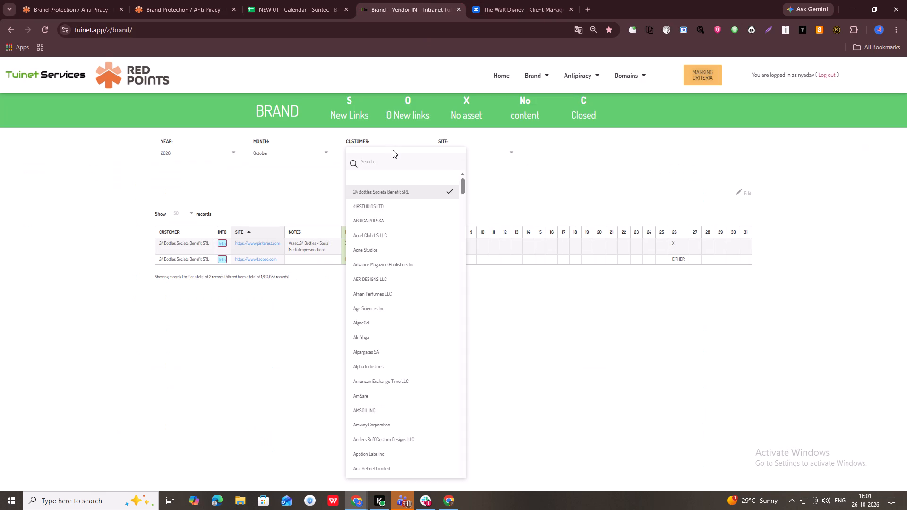
{"action": "key", "text": "ctrl+v"}
{"action": "left_click", "coordinate": [374, 178]}
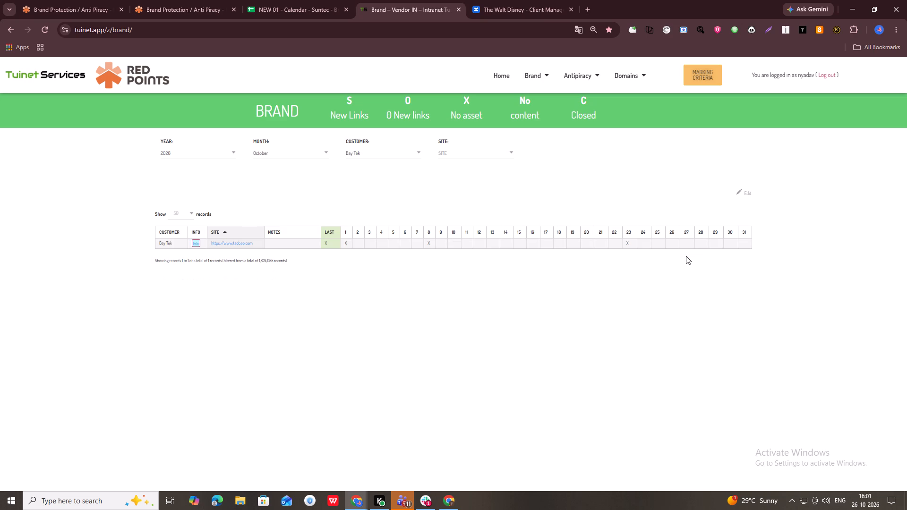
{"action": "double_click", "coordinate": [675, 246]}
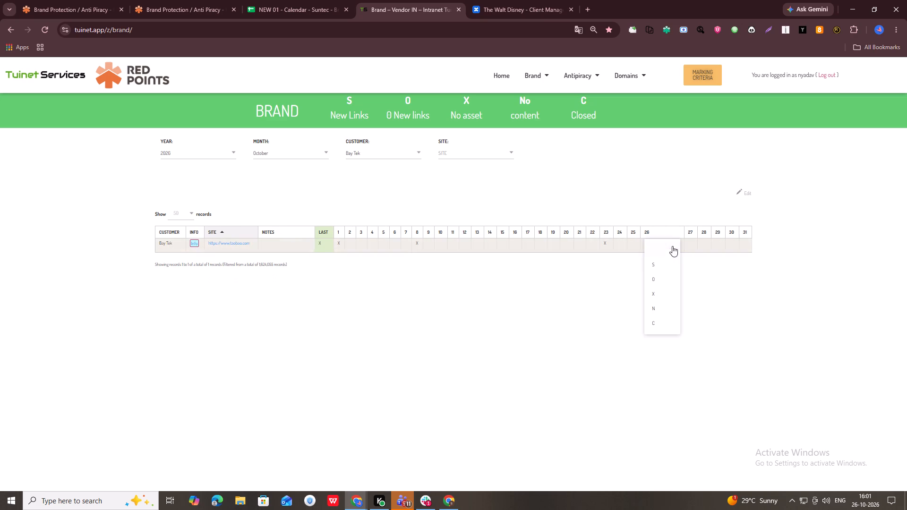
{"action": "left_click", "coordinate": [659, 294]}
Copy the row 12 Beauty International customer name from the calendar, filter the Tuinet Brand log by it and record O for day 26.
{"action": "left_click", "coordinate": [269, 1]}
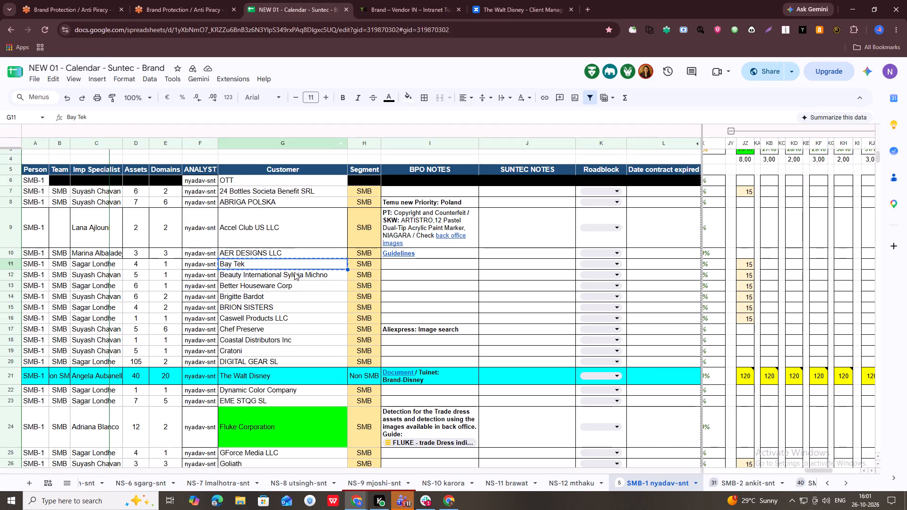
{"action": "left_click", "coordinate": [292, 279]}
{"action": "key", "text": "ctrl+c"}
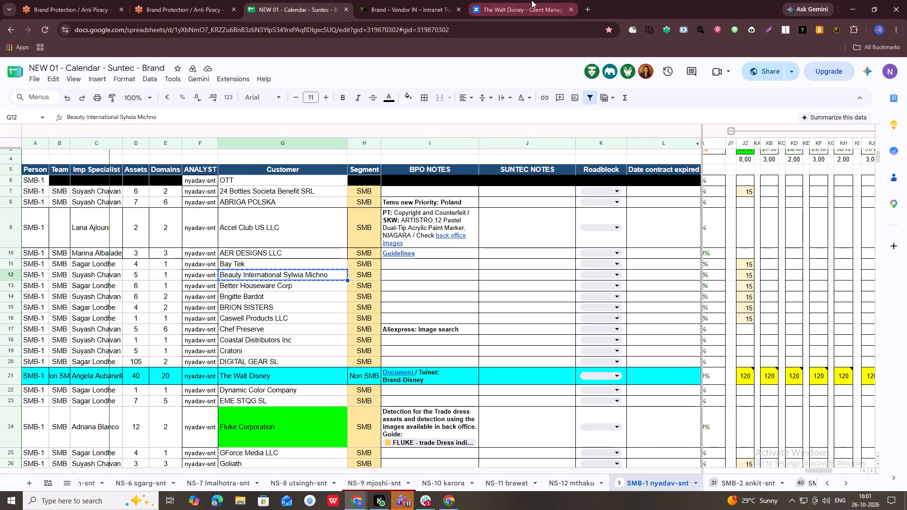
{"action": "left_click", "coordinate": [442, 0]}
{"action": "left_click", "coordinate": [372, 159]}
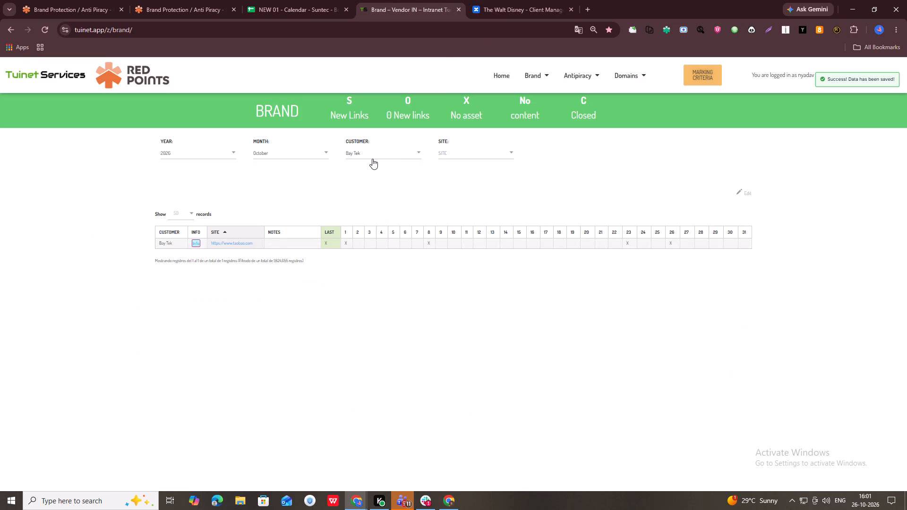
{"action": "left_click", "coordinate": [376, 157]}
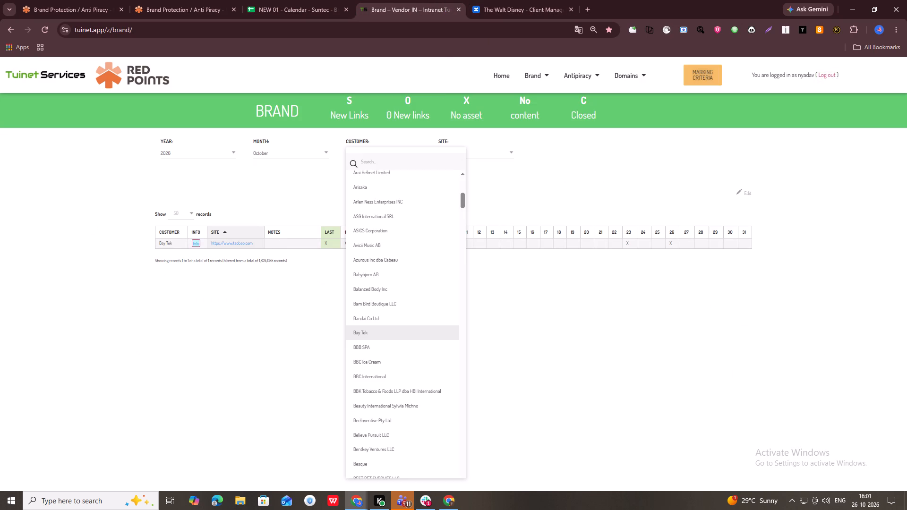
{"action": "key", "text": "ctrl+v"}
{"action": "left_click", "coordinate": [376, 173]}
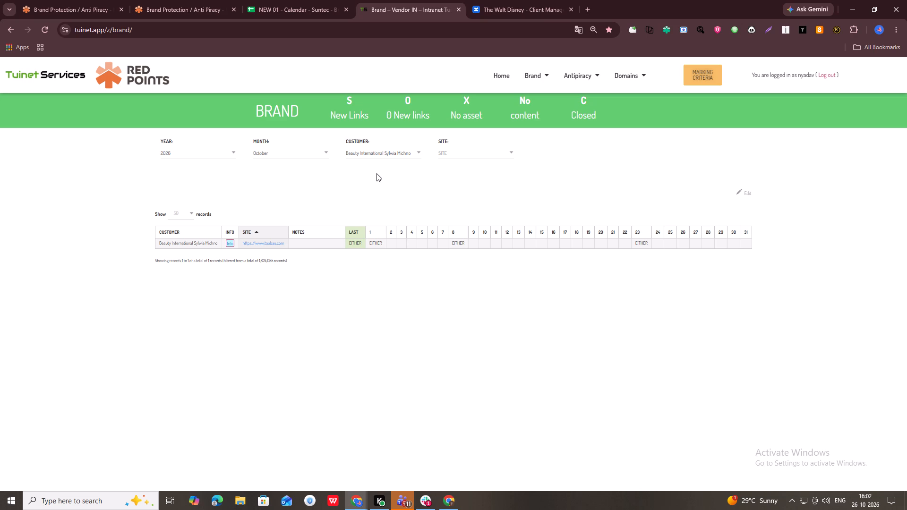
{"action": "left_click", "coordinate": [376, 173]}
{"action": "double_click", "coordinate": [683, 244]}
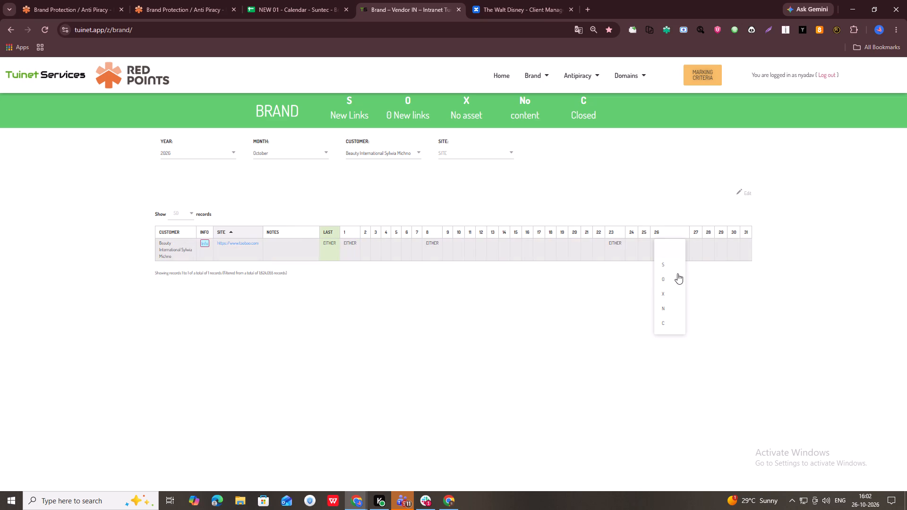
{"action": "left_click", "coordinate": [676, 280]}
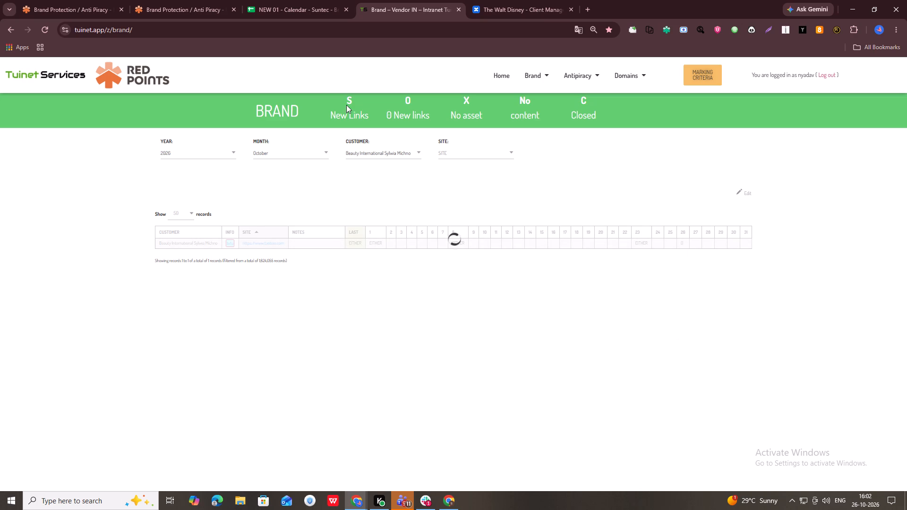
Copy the Better Houseware Corp customer name from the calendar, filter the Tuinet Brand log by it and record X for day 26.
{"action": "left_click", "coordinate": [285, 0]}
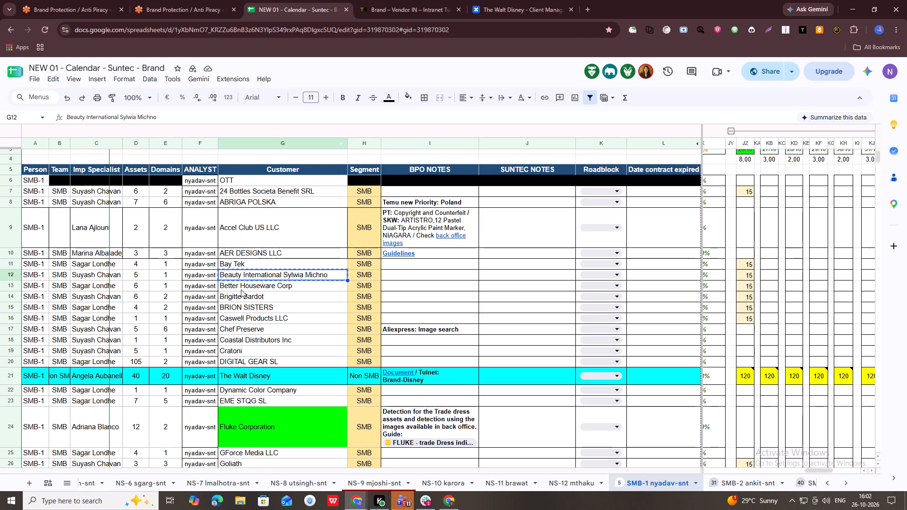
{"action": "left_click", "coordinate": [241, 289]}
{"action": "key", "text": "ctrl+c"}
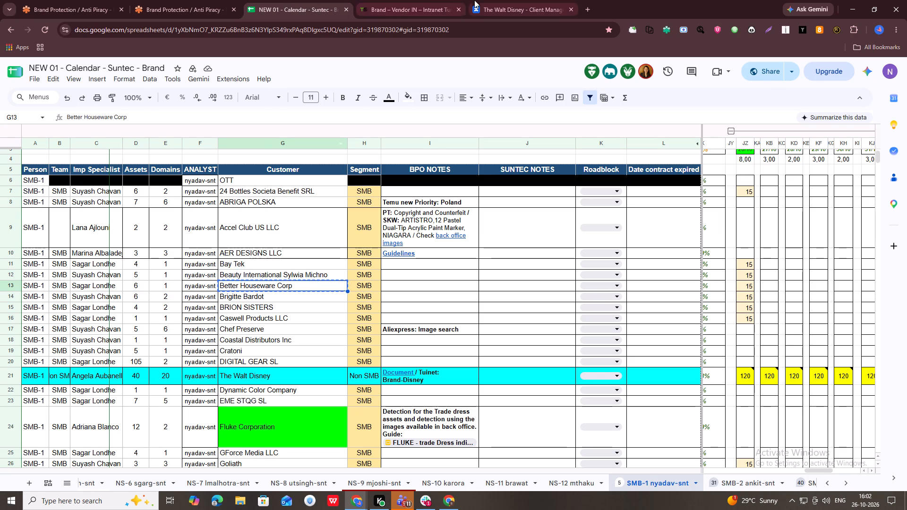
{"action": "left_click", "coordinate": [403, 0]}
{"action": "left_click", "coordinate": [382, 152]}
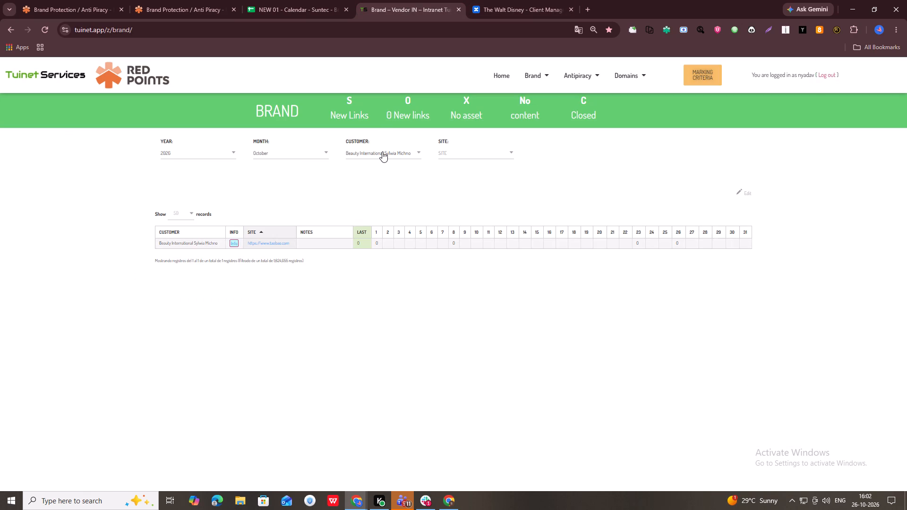
{"action": "key", "text": "ctrl+v"}
{"action": "left_click", "coordinate": [380, 176]}
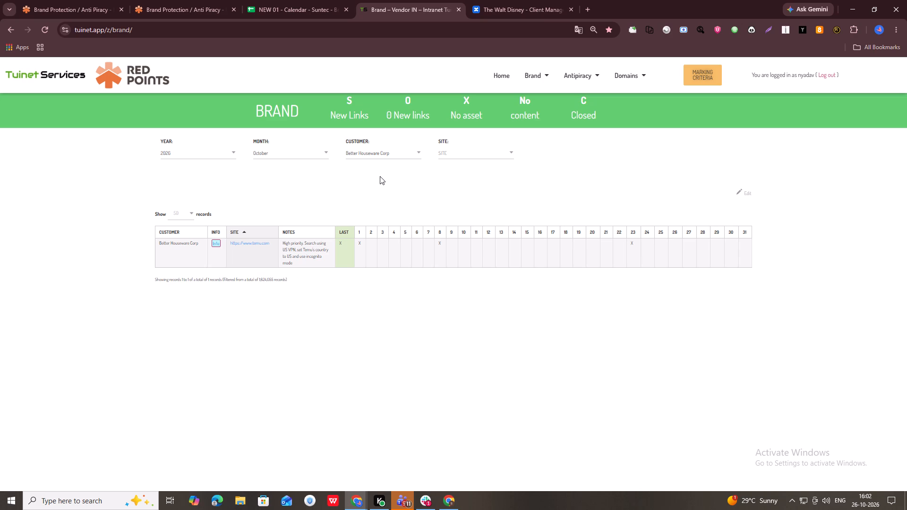
{"action": "double_click", "coordinate": [674, 247]}
{"action": "left_click", "coordinate": [660, 290]}
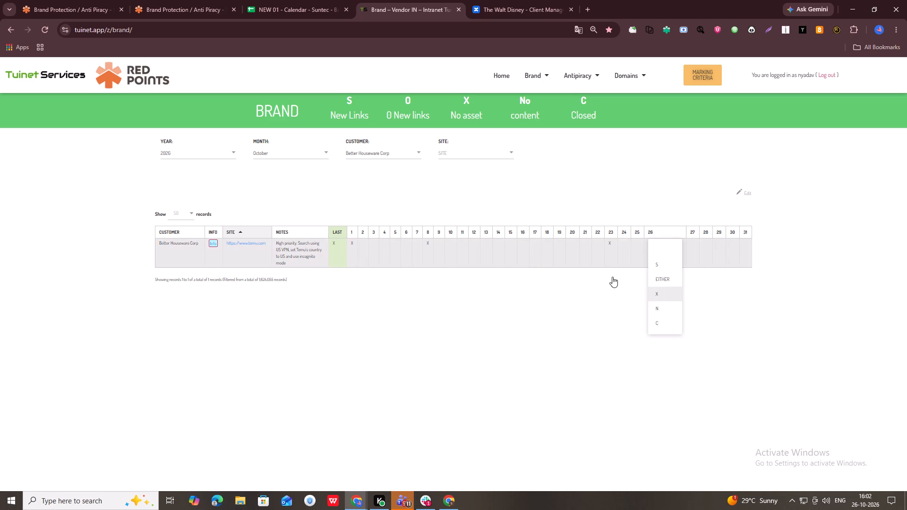
Copy the Brigitte Bardot customer name from the calendar, filter the Tuinet Brand log by it and record X for day 26 on both sites.
{"action": "left_click", "coordinate": [291, 0]}
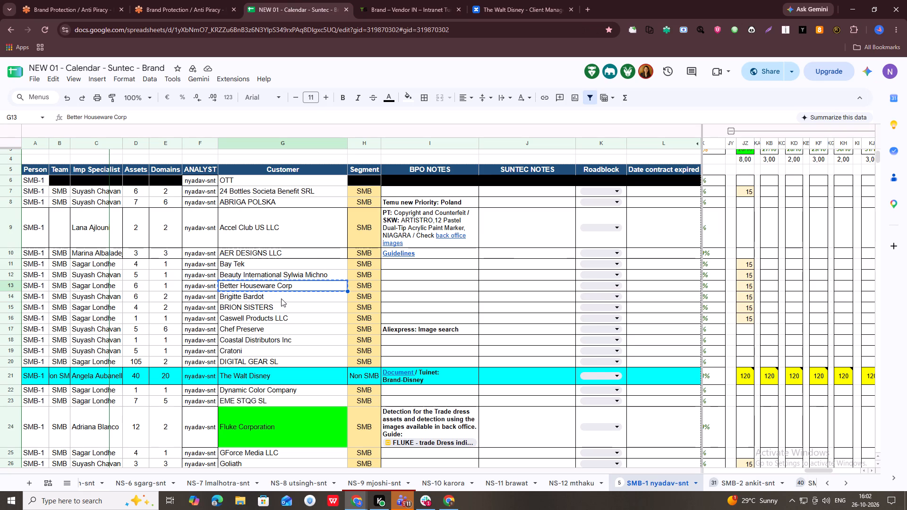
{"action": "left_click", "coordinate": [281, 298]}
{"action": "key", "text": "ctrl+c"}
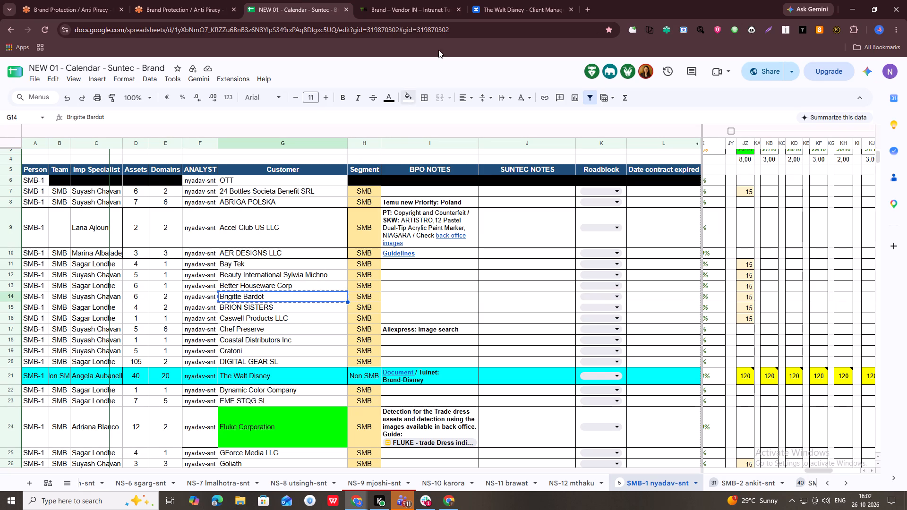
{"action": "left_click", "coordinate": [423, 0]}
{"action": "left_click", "coordinate": [363, 154]}
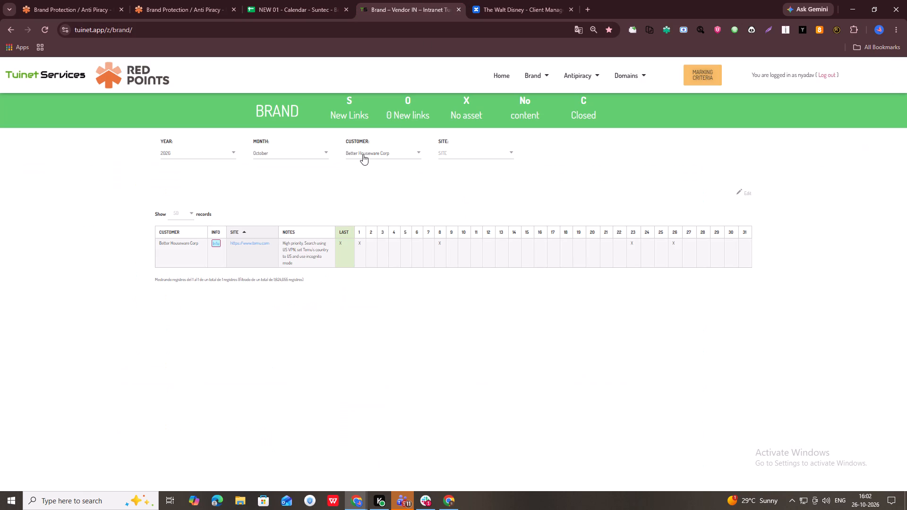
{"action": "key", "text": "ctrl+v"}
{"action": "left_click", "coordinate": [384, 172]}
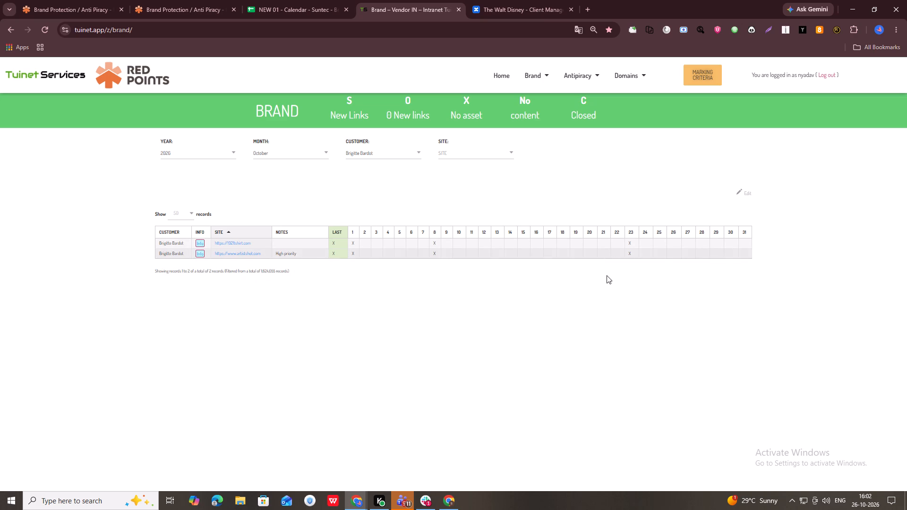
{"action": "double_click", "coordinate": [674, 246]}
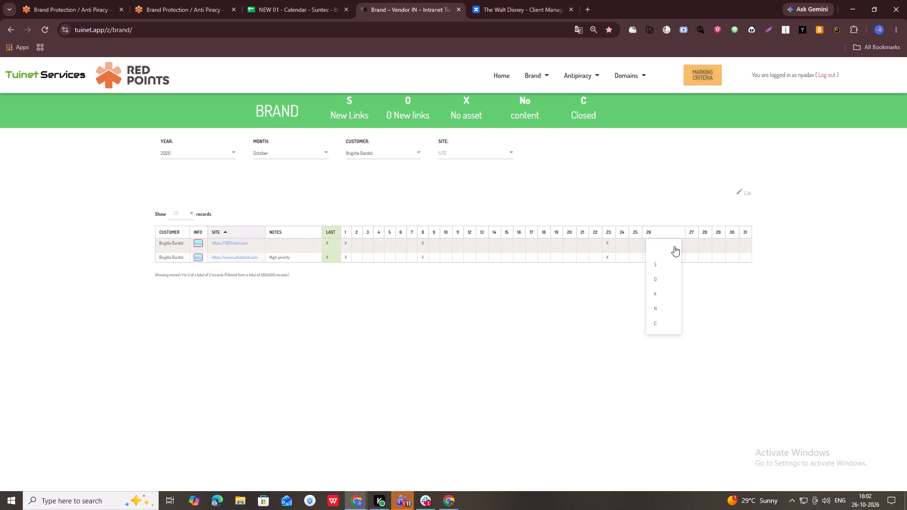
{"action": "left_click", "coordinate": [660, 294]}
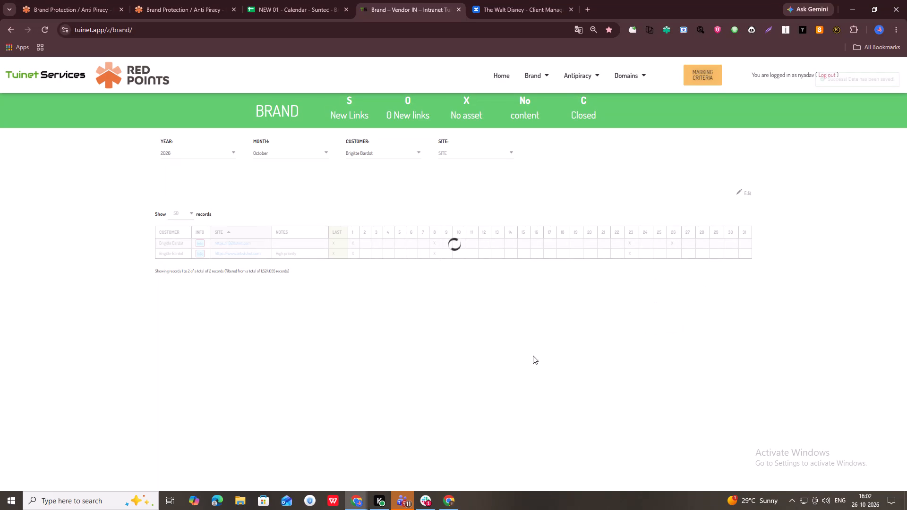
{"action": "double_click", "coordinate": [674, 253]}
{"action": "left_click", "coordinate": [661, 302]}
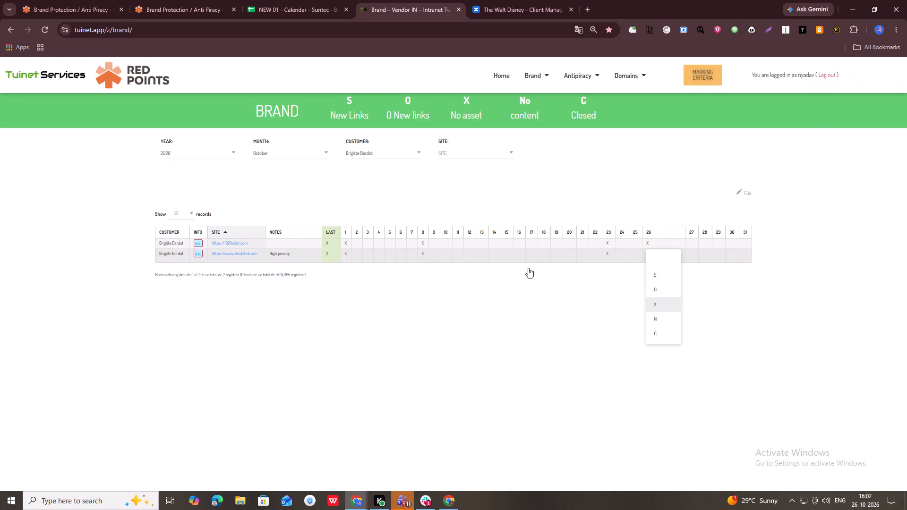
Copy the BRION SISTERS customer name from the calendar and filter the Tuinet Brand log by it.
{"action": "left_click", "coordinate": [282, 1]}
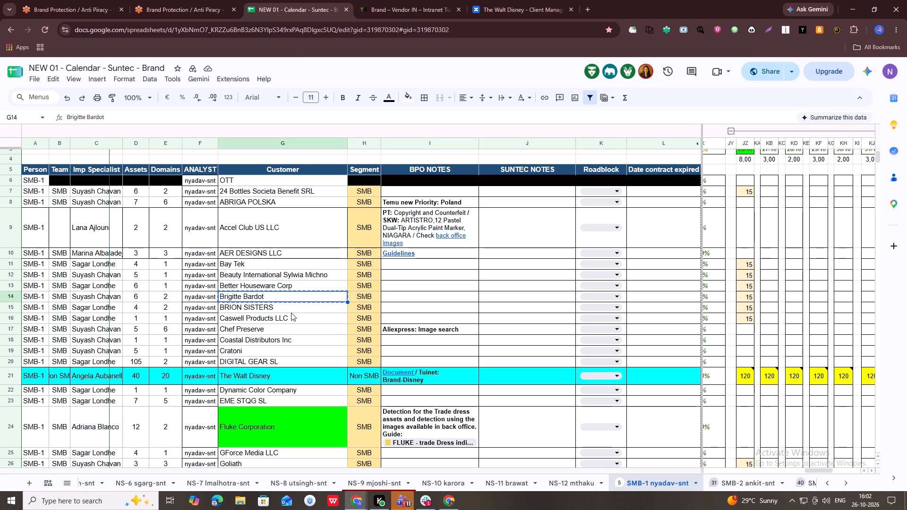
{"action": "left_click", "coordinate": [292, 308]}
{"action": "key", "text": "ctrl+c"}
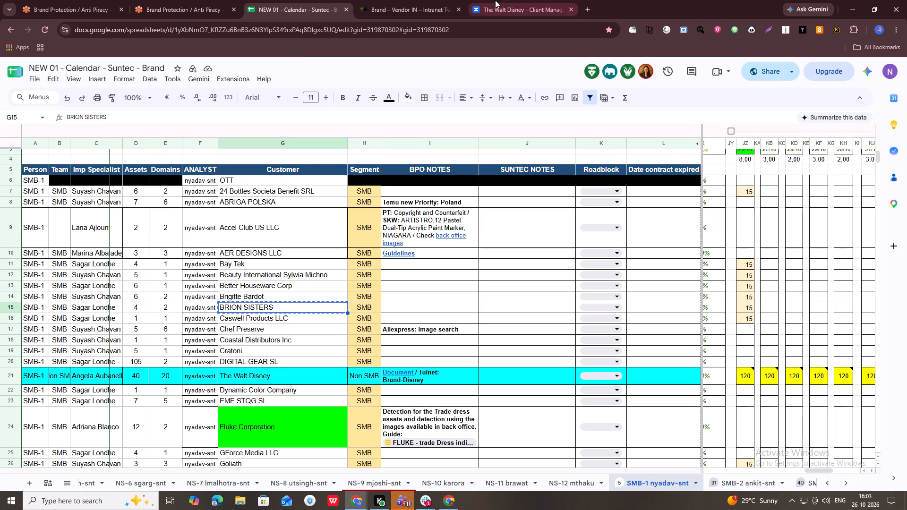
{"action": "left_click", "coordinate": [419, 0]}
{"action": "left_click", "coordinate": [370, 153]}
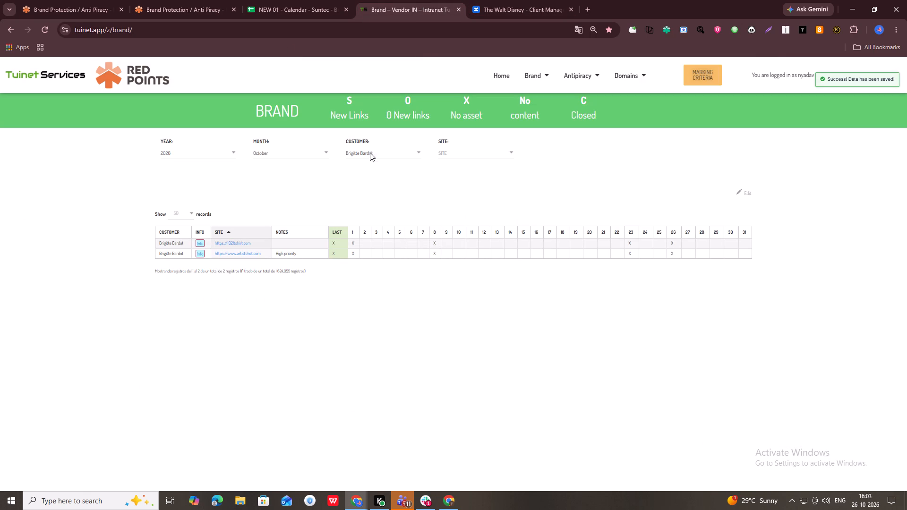
{"action": "key", "text": "ctrl+v"}
{"action": "left_click", "coordinate": [372, 178]}
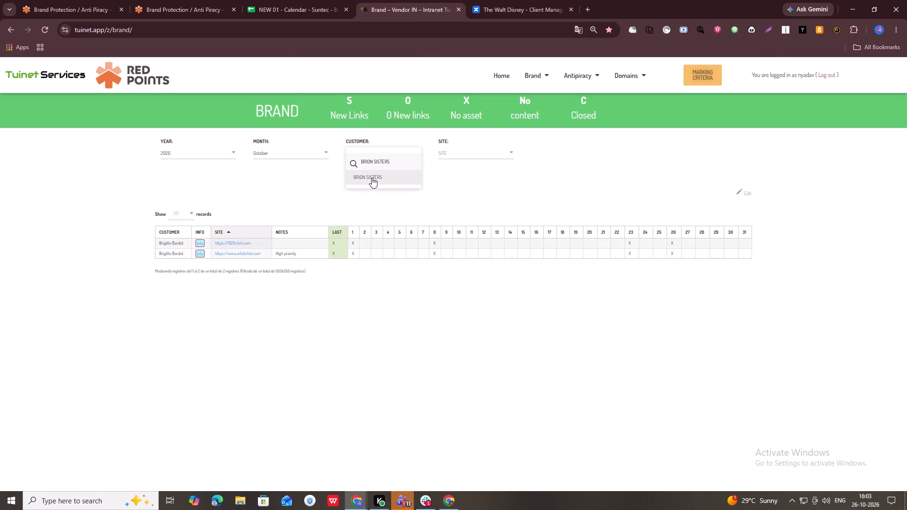
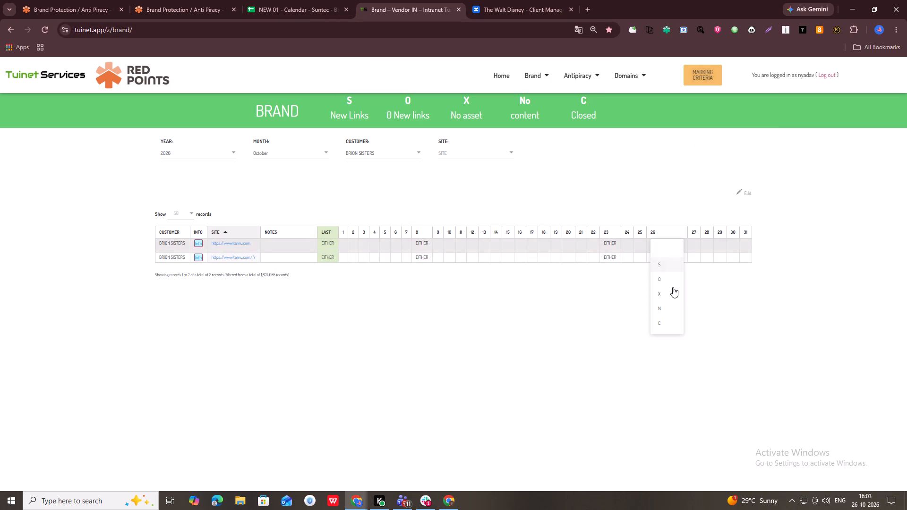
Record O for day 26 on both BRION SISTERS sites in the Tuinet Brand log.
{"action": "left_click", "coordinate": [670, 283]}
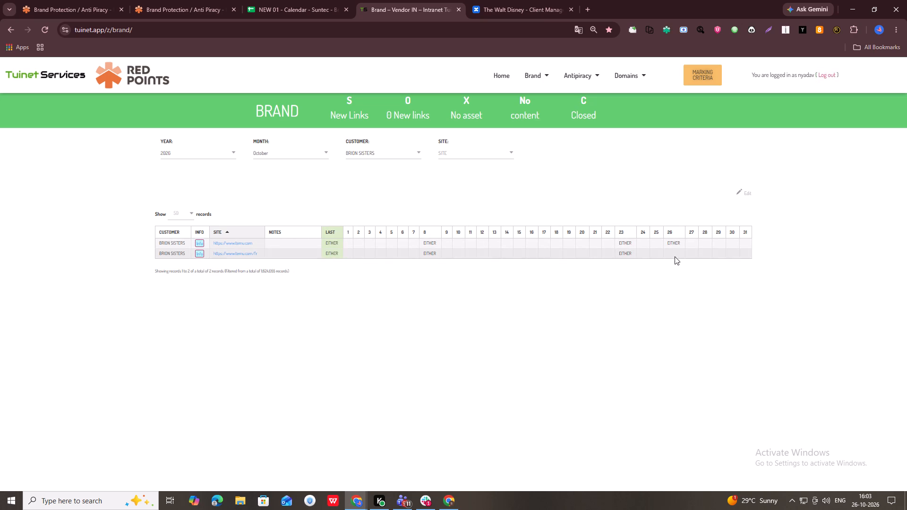
{"action": "double_click", "coordinate": [675, 256]}
{"action": "left_click", "coordinate": [669, 291]}
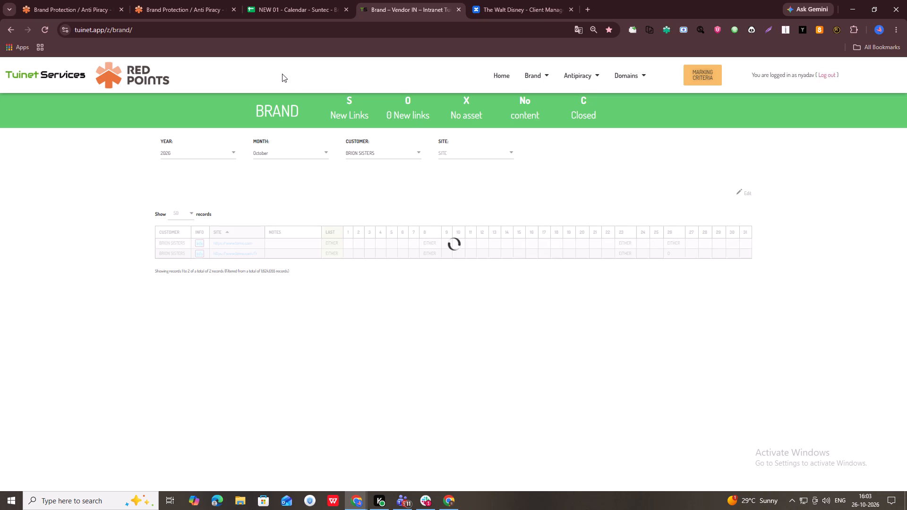
Copy the Caswell Products LLC customer name from the calendar, filter the Tuinet Brand log by it and record O for day 26.
{"action": "left_click", "coordinate": [295, 9]}
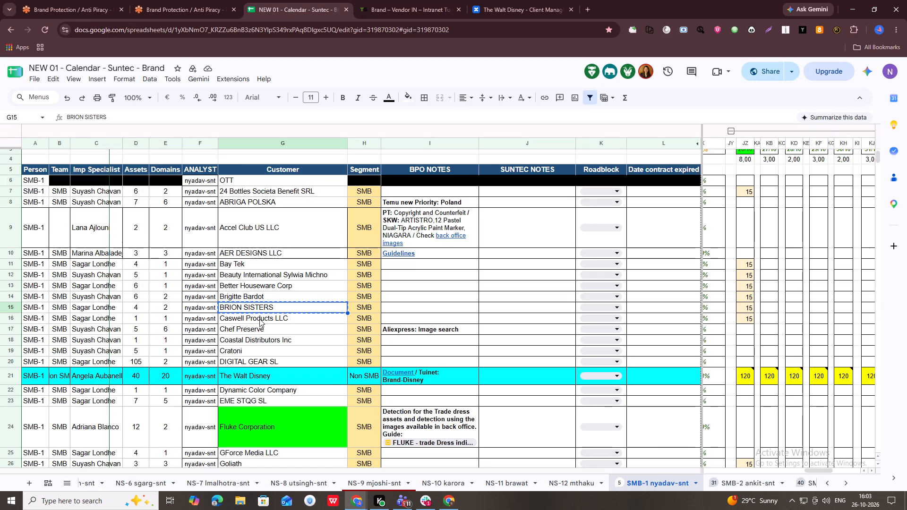
{"action": "left_click", "coordinate": [0, 316]}
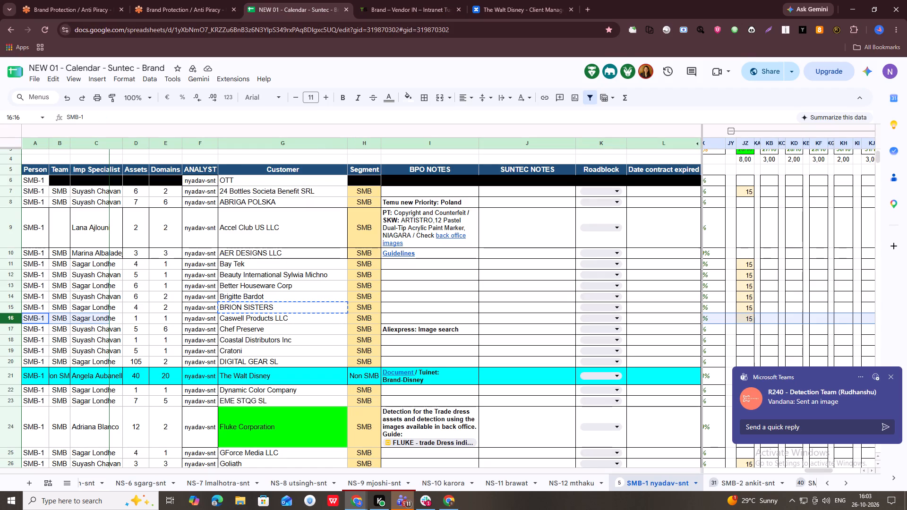
{"action": "left_click", "coordinate": [267, 318]}
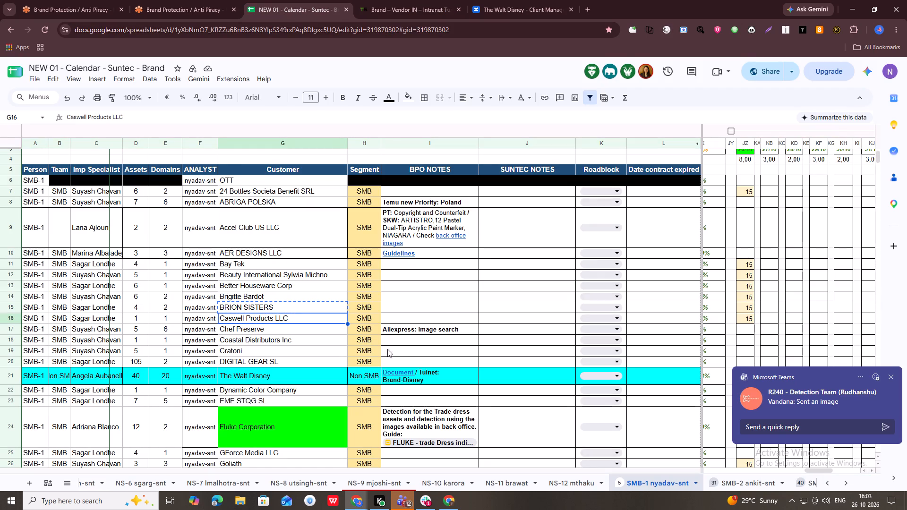
{"action": "key", "text": "ctrl+c"}
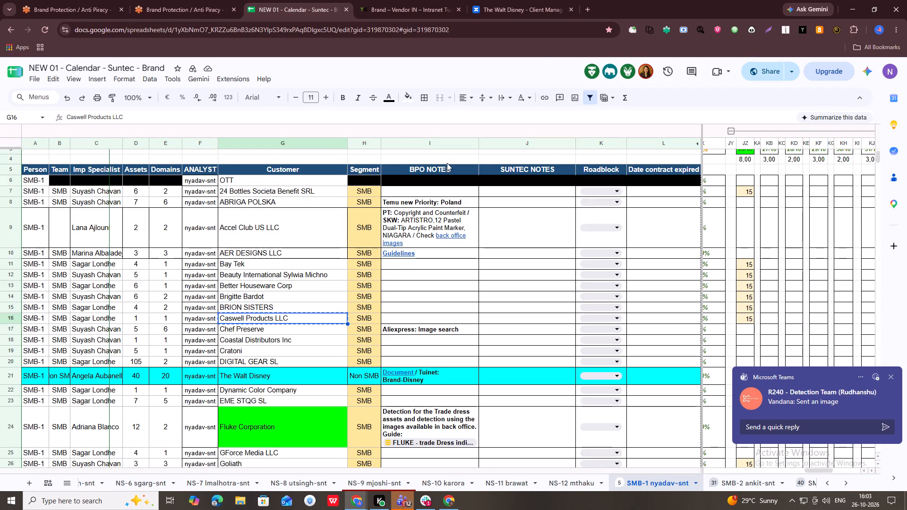
{"action": "left_click", "coordinate": [401, 0]}
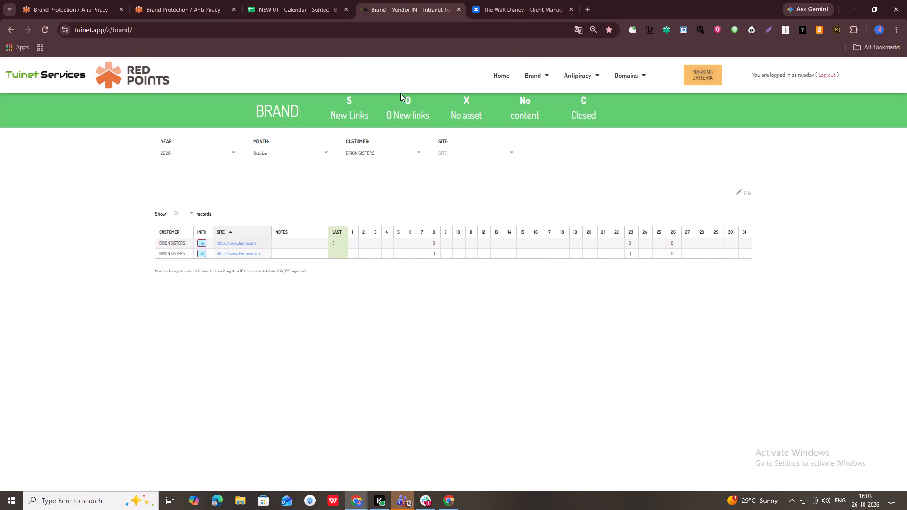
{"action": "left_click", "coordinate": [372, 151]}
{"action": "key", "text": "ctrl+v"}
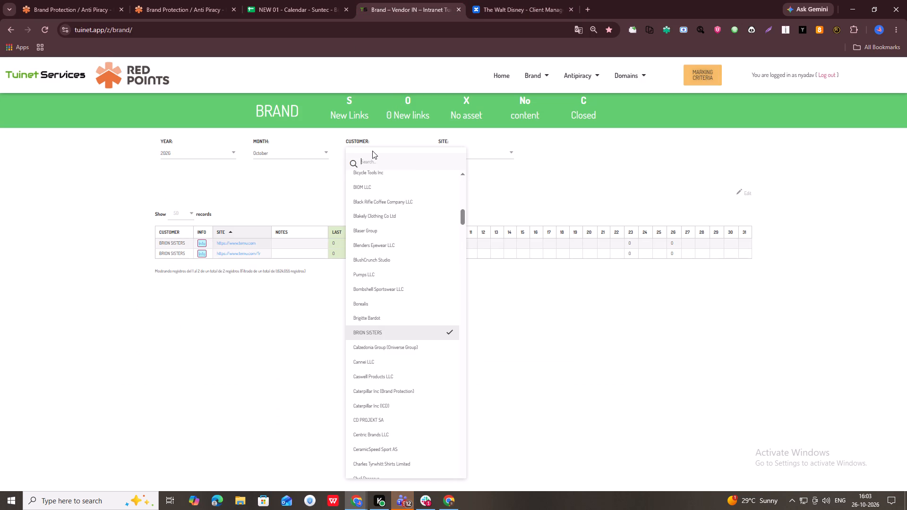
{"action": "left_click", "coordinate": [374, 179]}
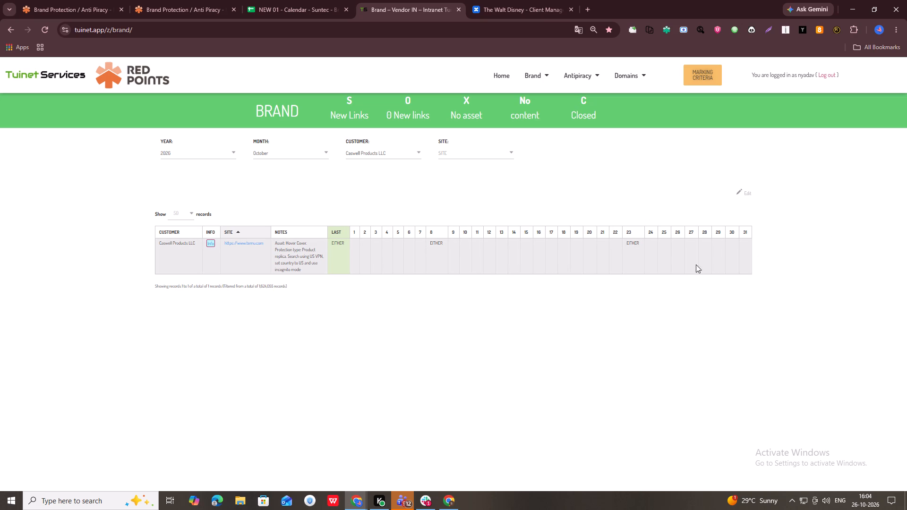
{"action": "double_click", "coordinate": [680, 254]}
{"action": "left_click", "coordinate": [668, 277]}
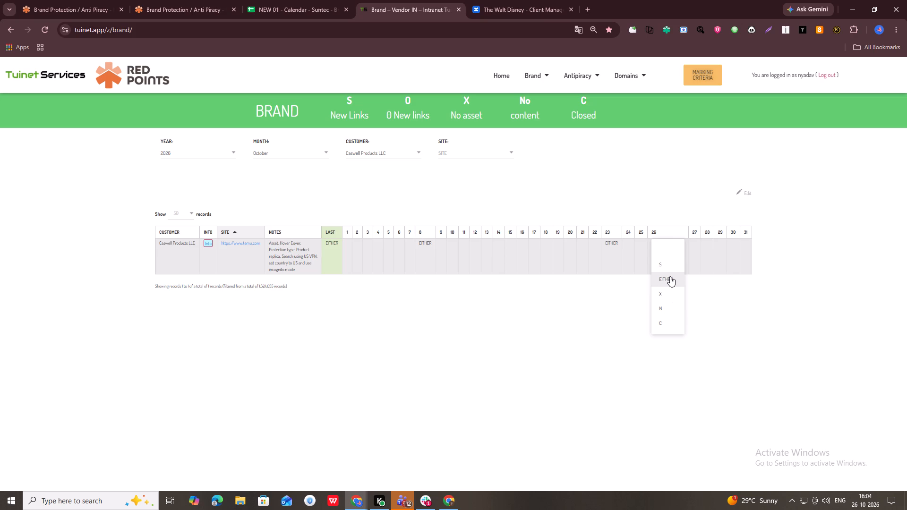
Copy the Goliath customer name from the calendar and filter the Tuinet Brand log by it.
{"action": "left_click", "coordinate": [285, 0]}
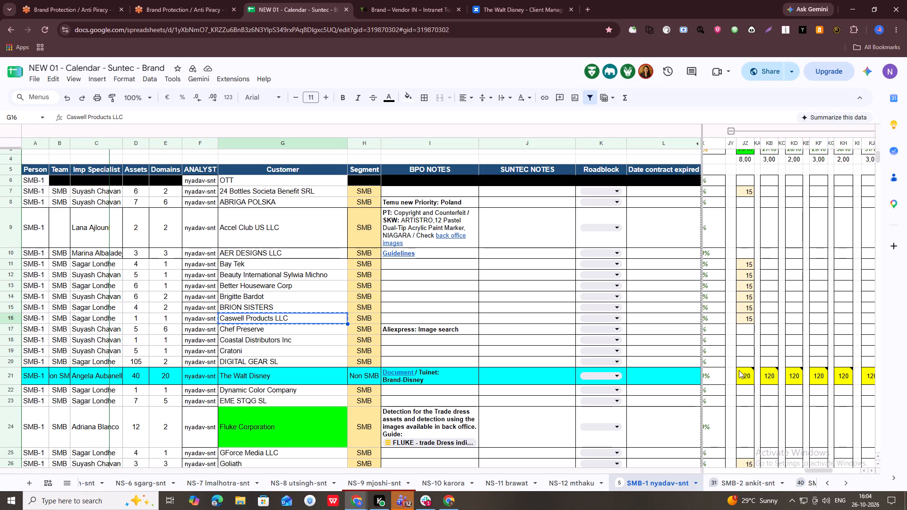
{"action": "scroll", "coordinate": [521, 412], "scroll_direction": "down", "scroll_amount": 3}
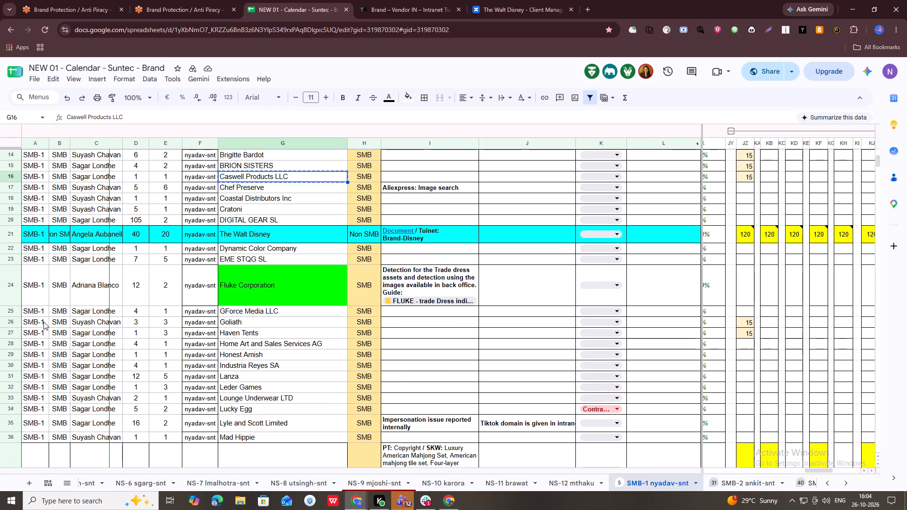
{"action": "left_click", "coordinate": [0, 332]}
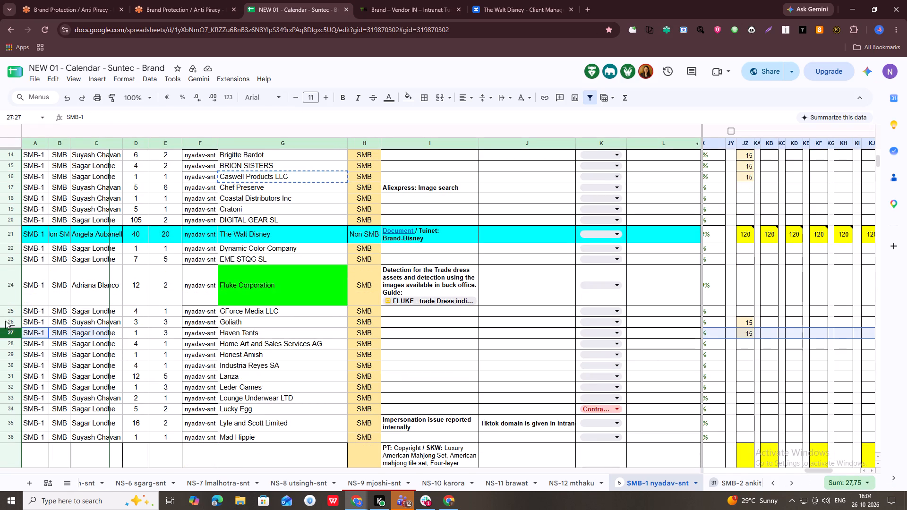
{"action": "left_click", "coordinate": [0, 321]}
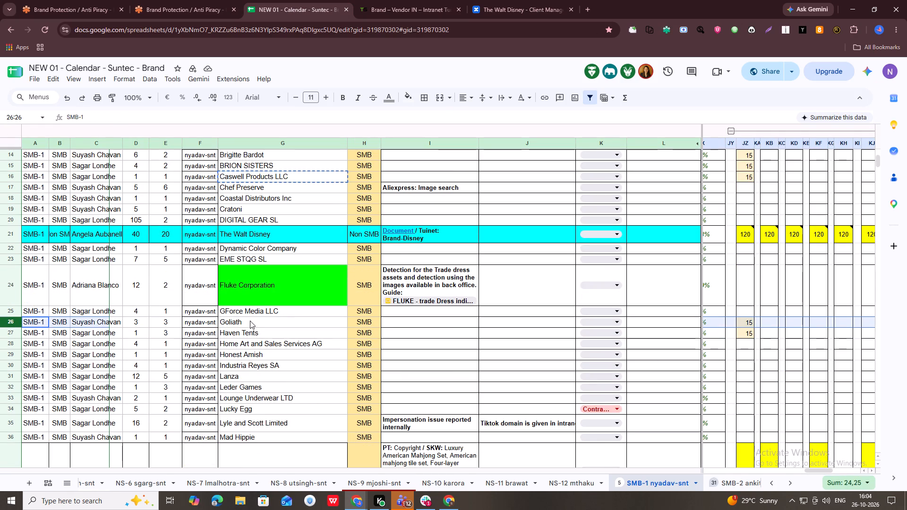
{"action": "left_click", "coordinate": [250, 321]}
{"action": "key", "text": "ctrl+c"}
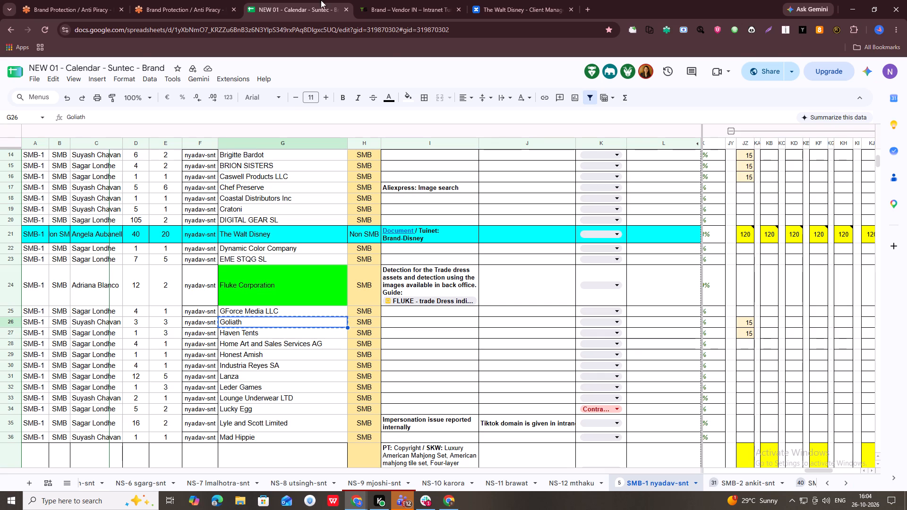
{"action": "left_click", "coordinate": [396, 0]}
{"action": "left_click", "coordinate": [371, 153]}
{"action": "key", "text": "ctrl+v"}
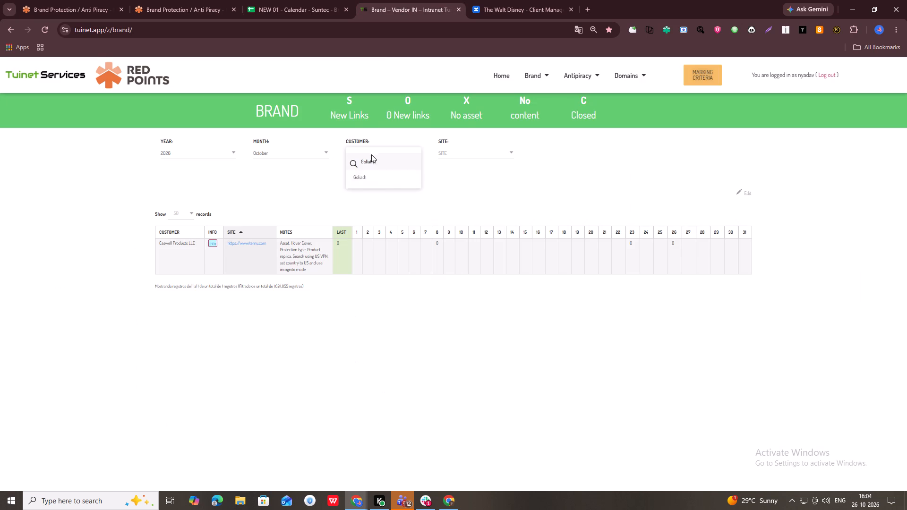
{"action": "left_click", "coordinate": [372, 177]}
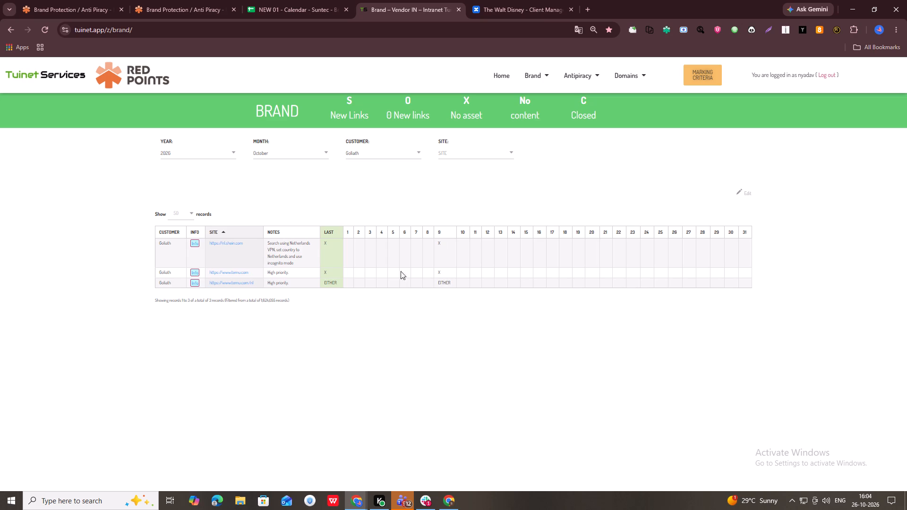
{"action": "double_click", "coordinate": [673, 254]}
{"action": "left_click", "coordinate": [655, 297]}
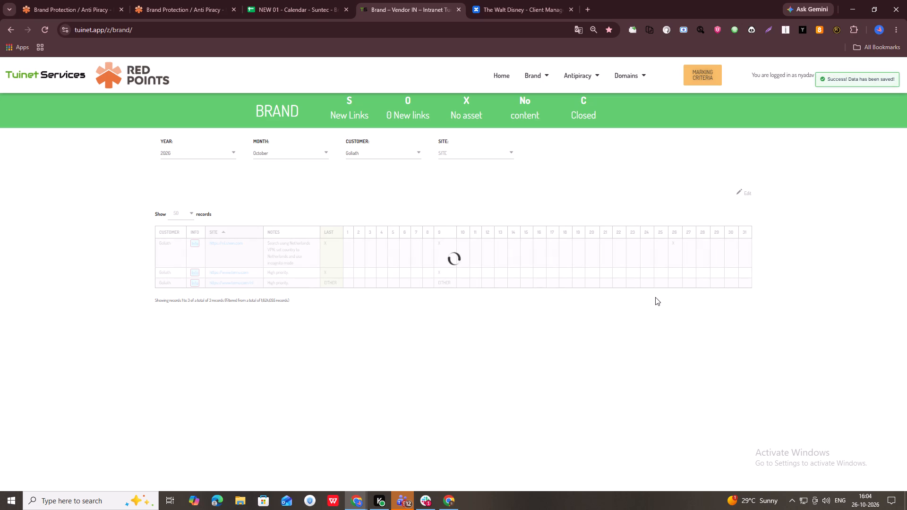
{"action": "double_click", "coordinate": [672, 276]}
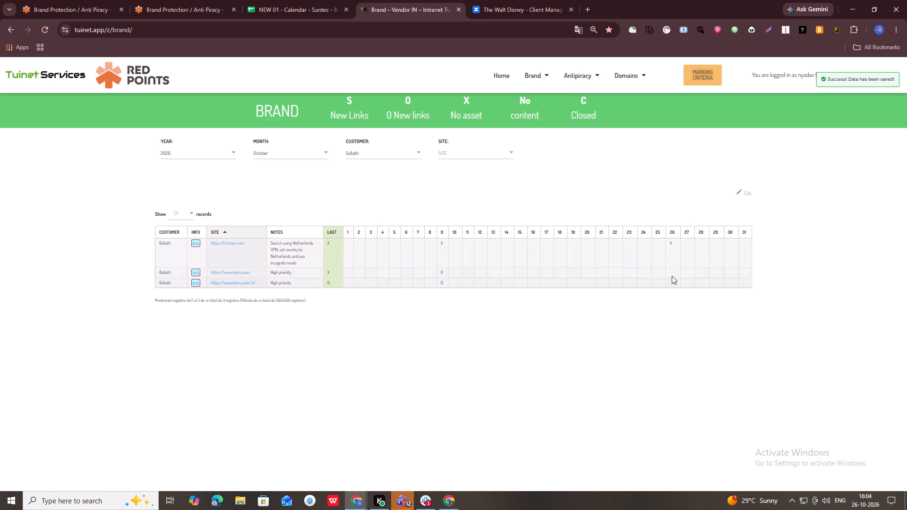
{"action": "left_click", "coordinate": [655, 323]}
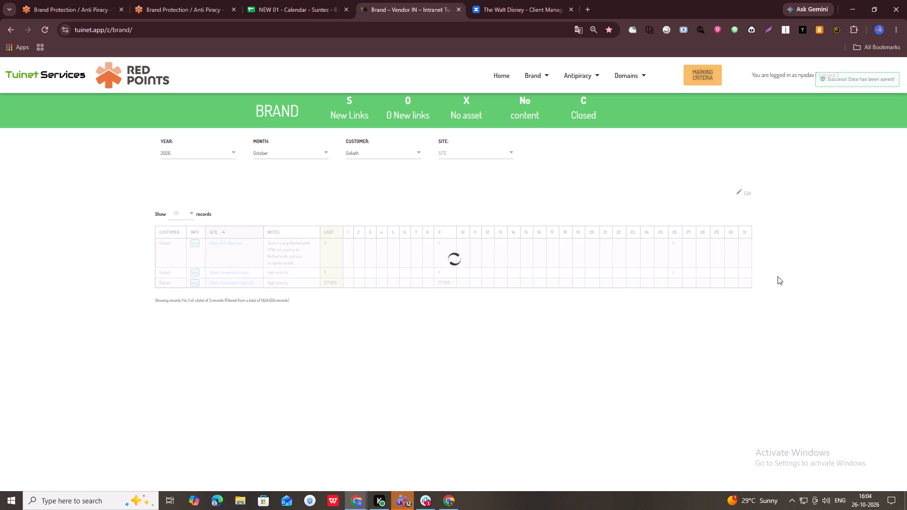
{"action": "double_click", "coordinate": [672, 287]}
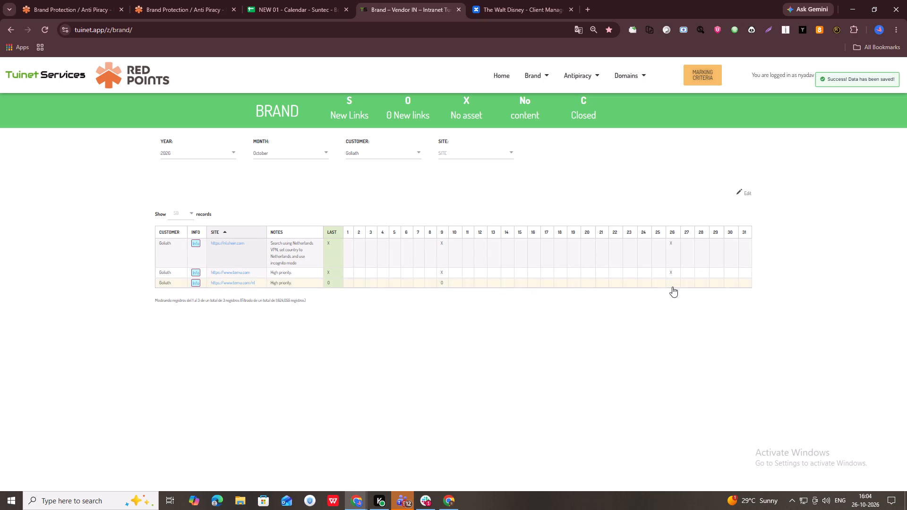
{"action": "left_click", "coordinate": [661, 318]}
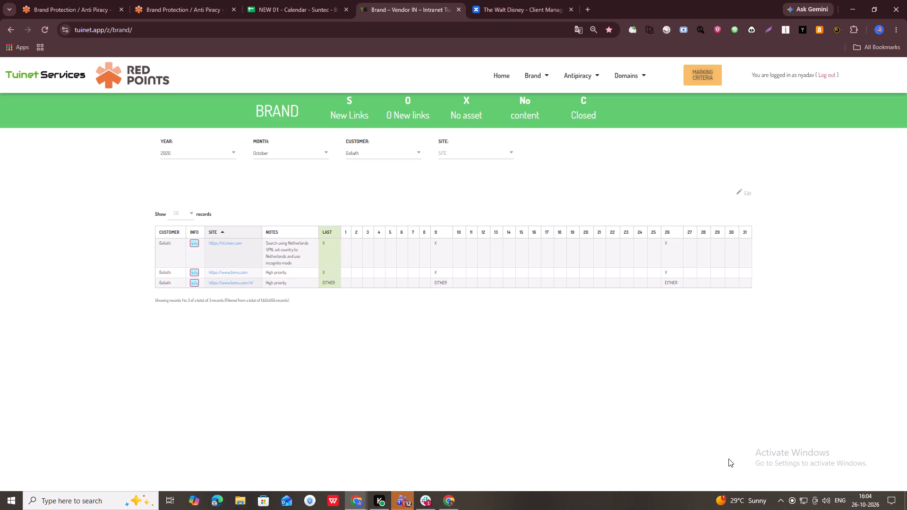
Copy the Haven Tents customer name from the calendar, filter the Tuinet Brand log by it and record O for day 26 on both sites.
{"action": "left_click", "coordinate": [294, 0]}
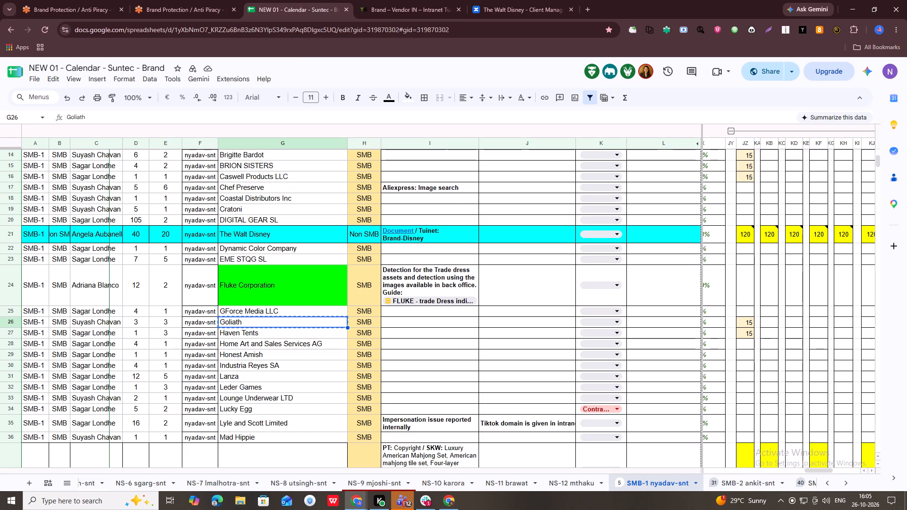
{"action": "left_click", "coordinate": [281, 338]}
{"action": "key", "text": "ctrl+c"}
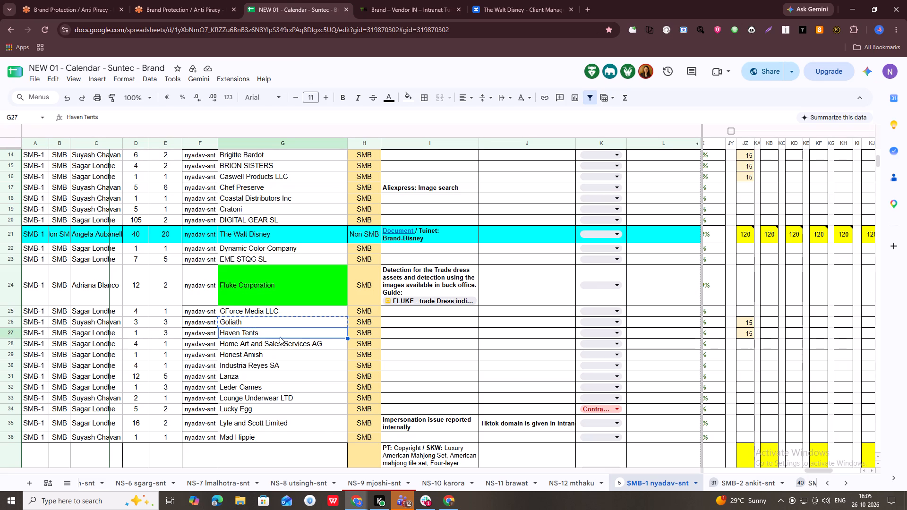
{"action": "left_click", "coordinate": [410, 0]}
{"action": "left_click", "coordinate": [380, 155]}
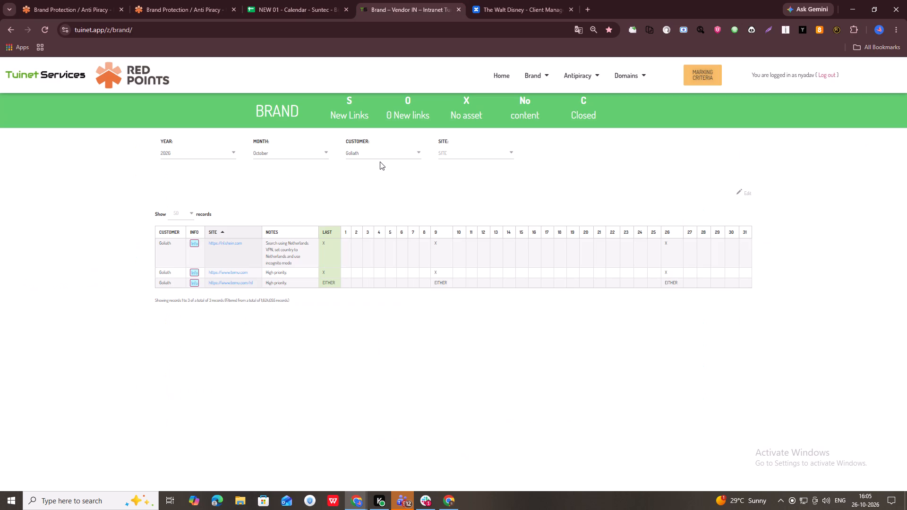
{"action": "key", "text": "ctrl+v"}
{"action": "left_click", "coordinate": [378, 180]}
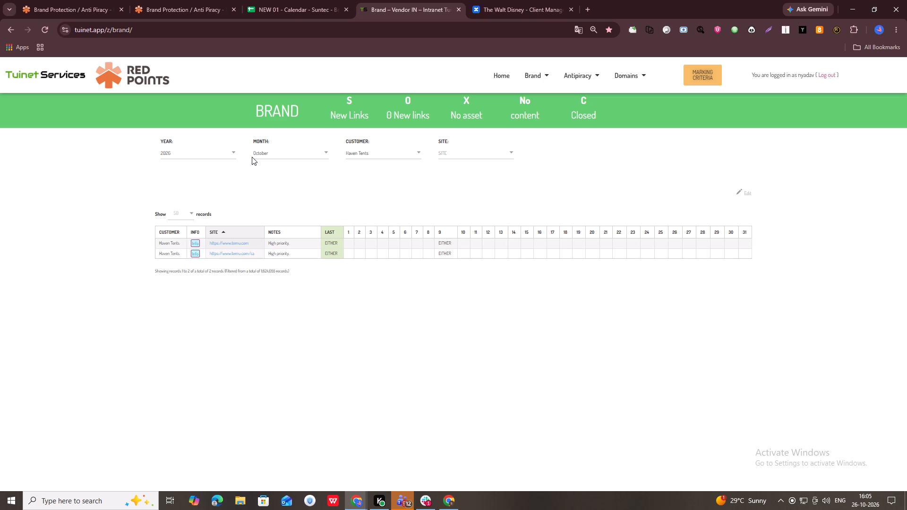
{"action": "double_click", "coordinate": [675, 246]}
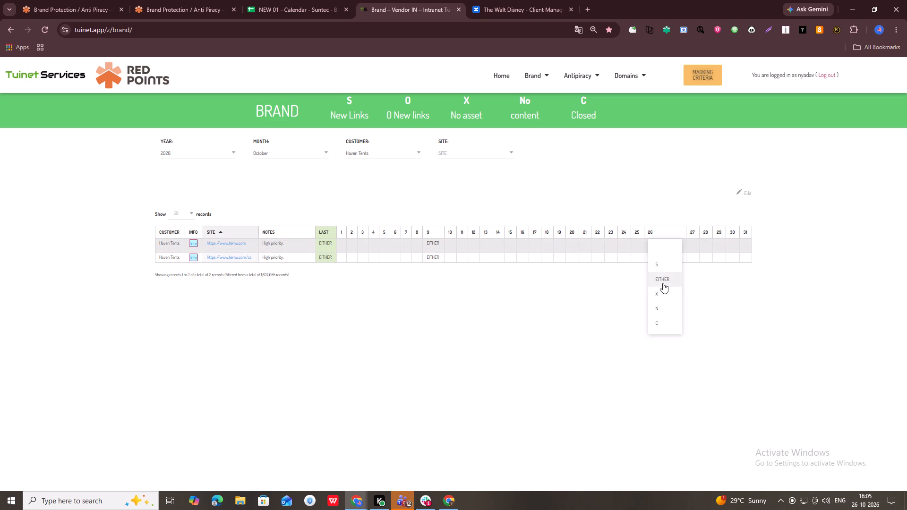
{"action": "left_click", "coordinate": [663, 279]}
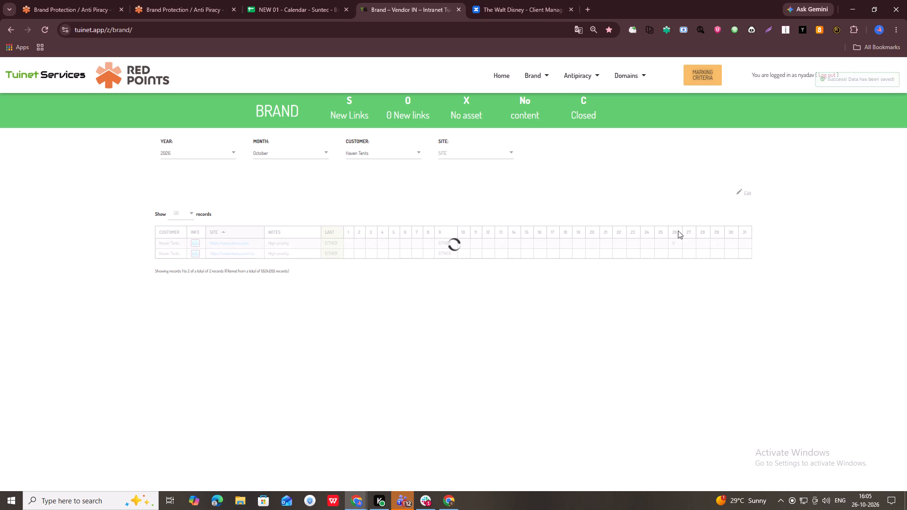
{"action": "double_click", "coordinate": [675, 256]}
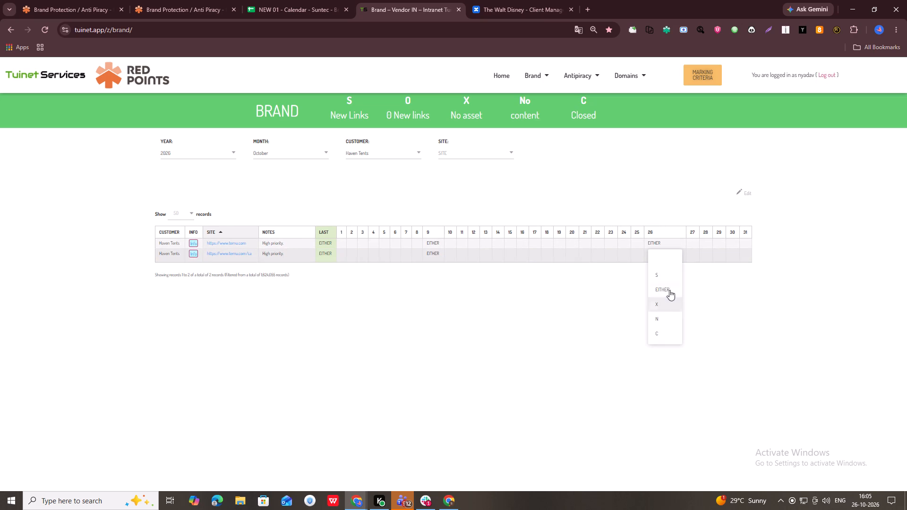
{"action": "left_click", "coordinate": [669, 289]}
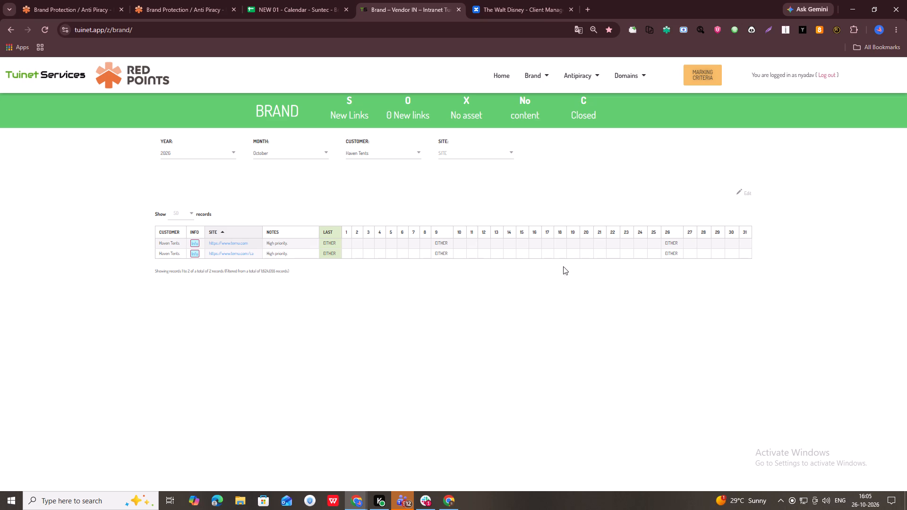
Copy the Nail Alliance LLC customer name from the calendar, filter the Tuinet Brand log by it and record O for day 26.
{"action": "left_click", "coordinate": [322, 0]}
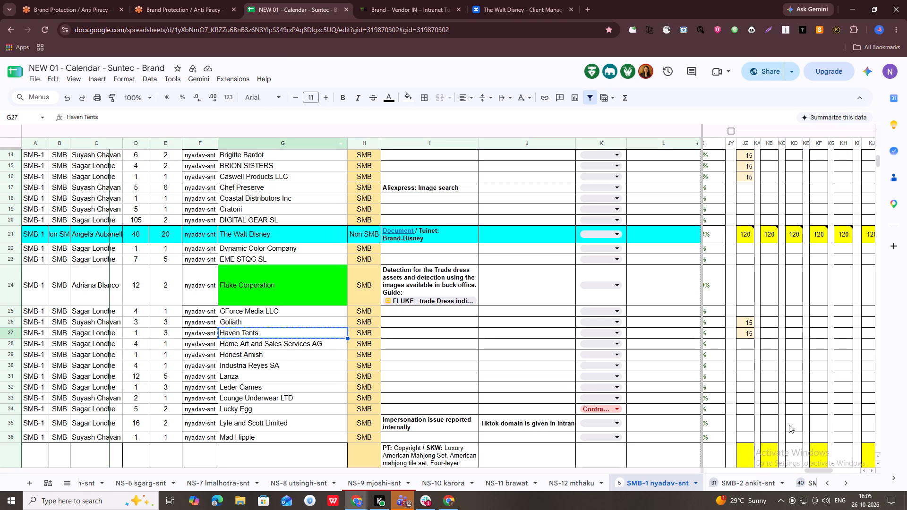
{"action": "scroll", "coordinate": [771, 382], "scroll_direction": "down", "scroll_amount": 3}
{"action": "scroll", "coordinate": [688, 374], "scroll_direction": "down", "scroll_amount": 3}
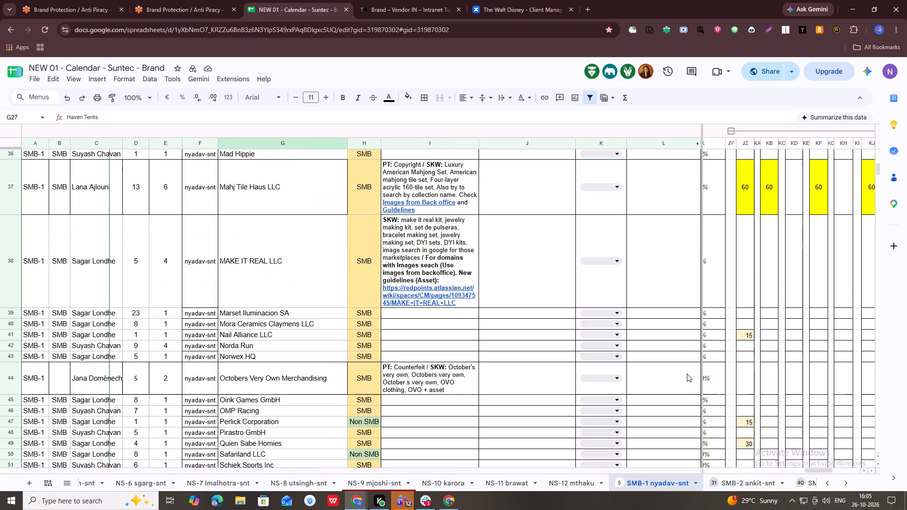
{"action": "scroll", "coordinate": [680, 352], "scroll_direction": "down", "scroll_amount": 3}
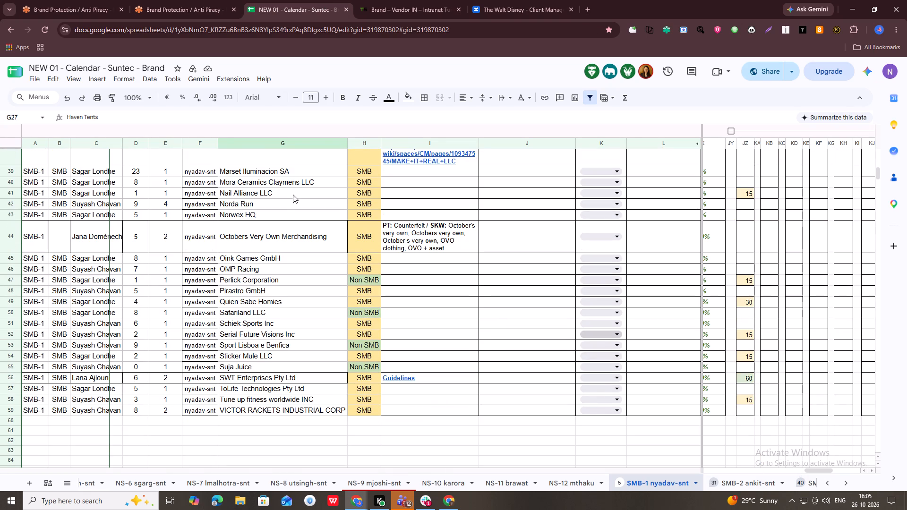
{"action": "left_click", "coordinate": [288, 195]}
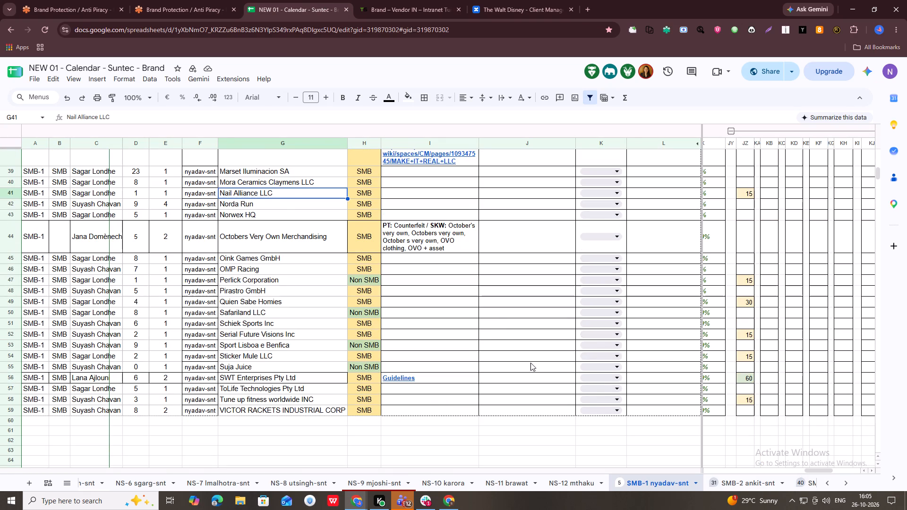
{"action": "key", "text": "ctrl+c"}
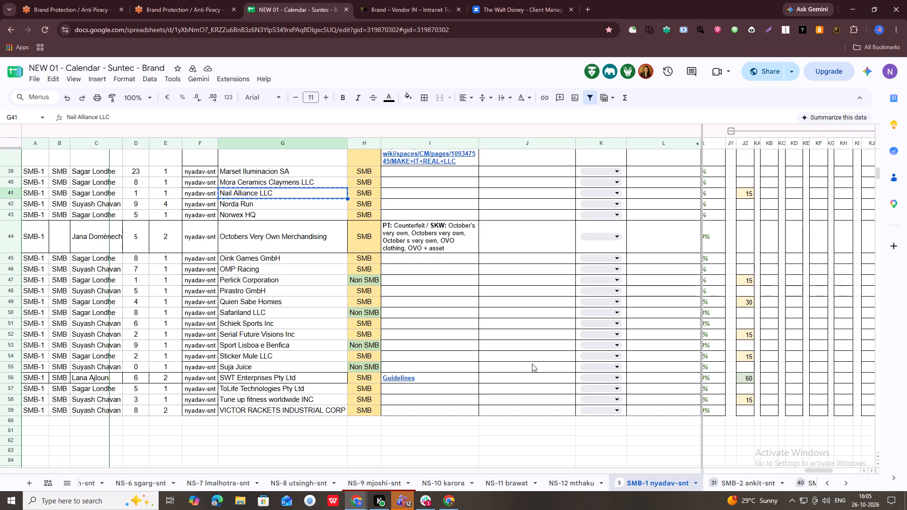
{"action": "left_click", "coordinate": [362, 0]}
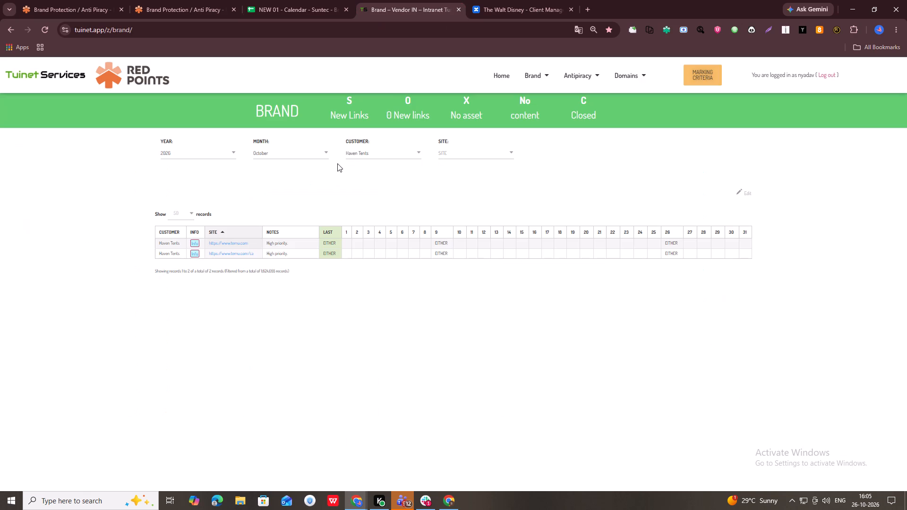
{"action": "left_click", "coordinate": [361, 151]}
{"action": "key", "text": "ctrl+v"}
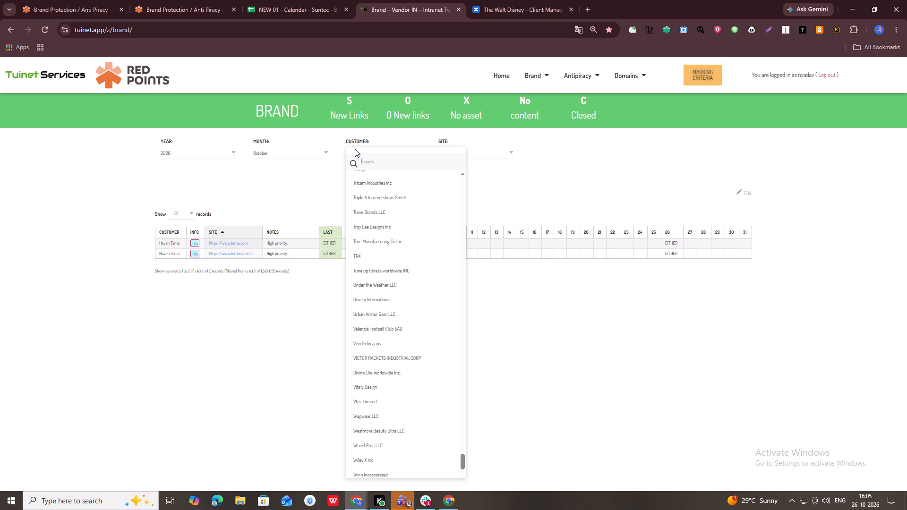
{"action": "key", "text": "ctrl+v"}
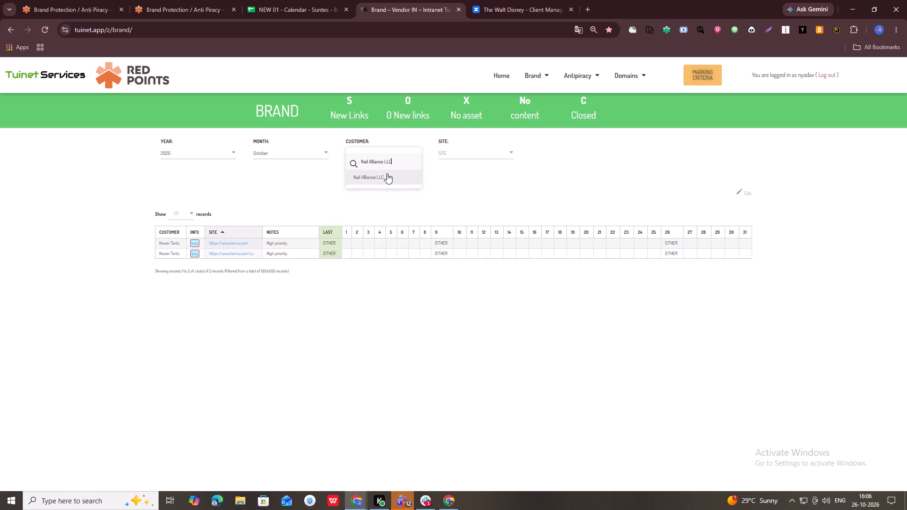
{"action": "left_click", "coordinate": [387, 173]}
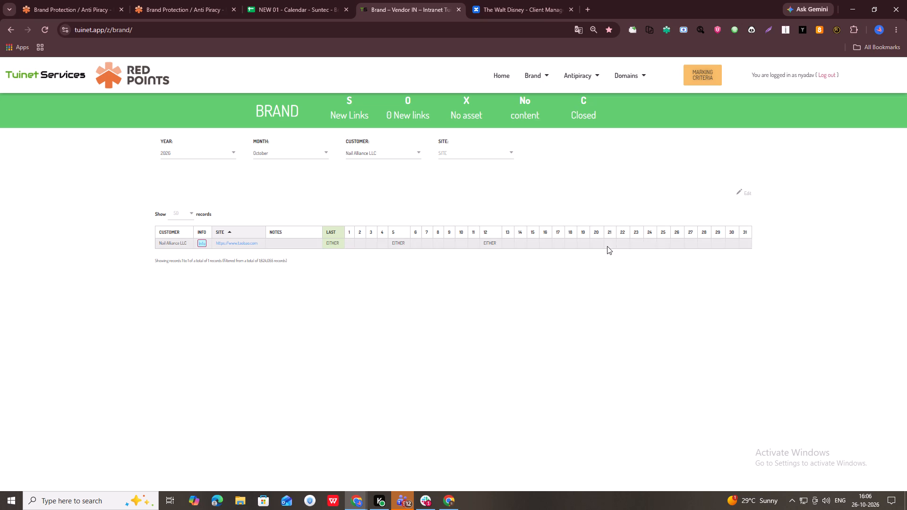
{"action": "double_click", "coordinate": [676, 246]}
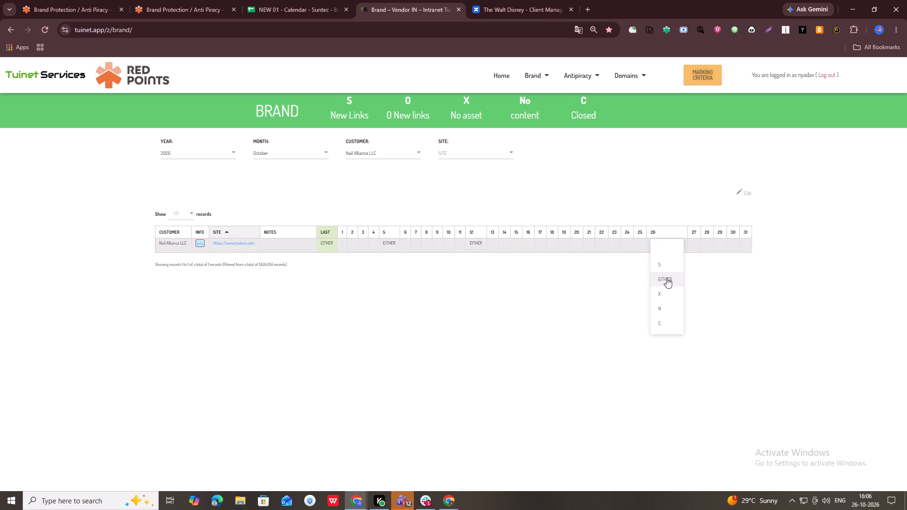
{"action": "left_click", "coordinate": [667, 278]}
Copy the Perlick Corporation customer name from the calendar and filter the Tuinet Brand log by it.
{"action": "left_click", "coordinate": [285, 0]}
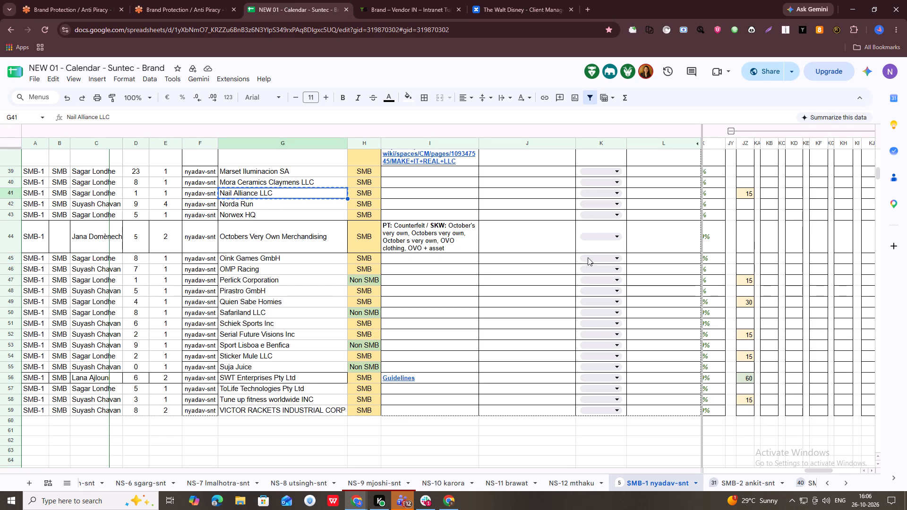
{"action": "left_click", "coordinate": [266, 284]}
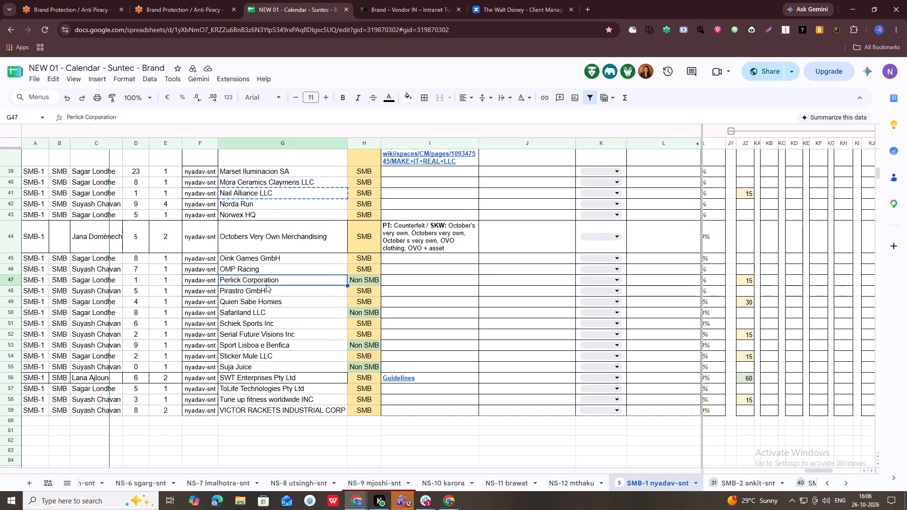
{"action": "key", "text": "ctrl+c"}
{"action": "left_click", "coordinate": [402, 0]}
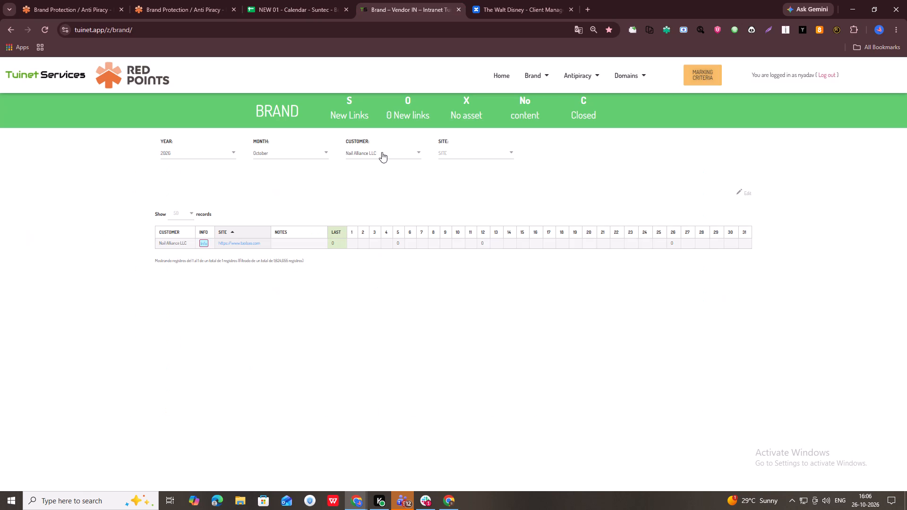
{"action": "left_click", "coordinate": [372, 154]}
{"action": "key", "text": "ctrl+v"}
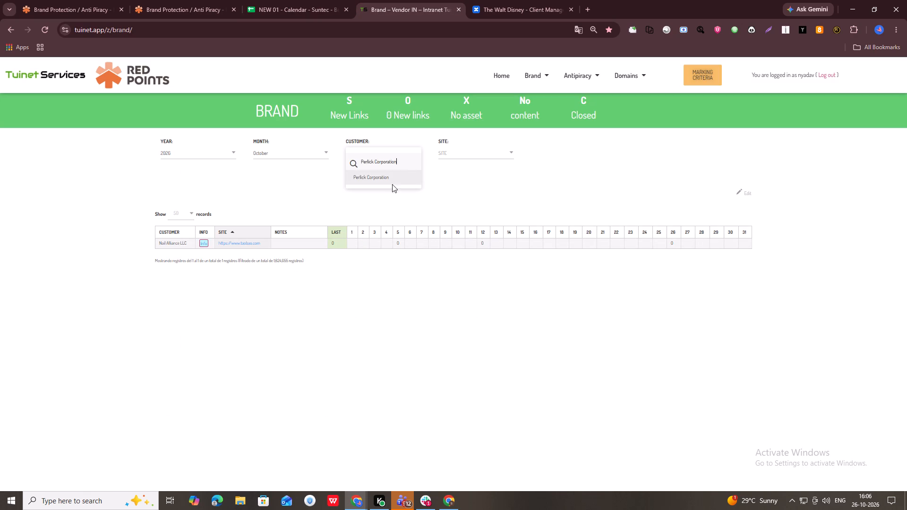
{"action": "left_click", "coordinate": [392, 180]}
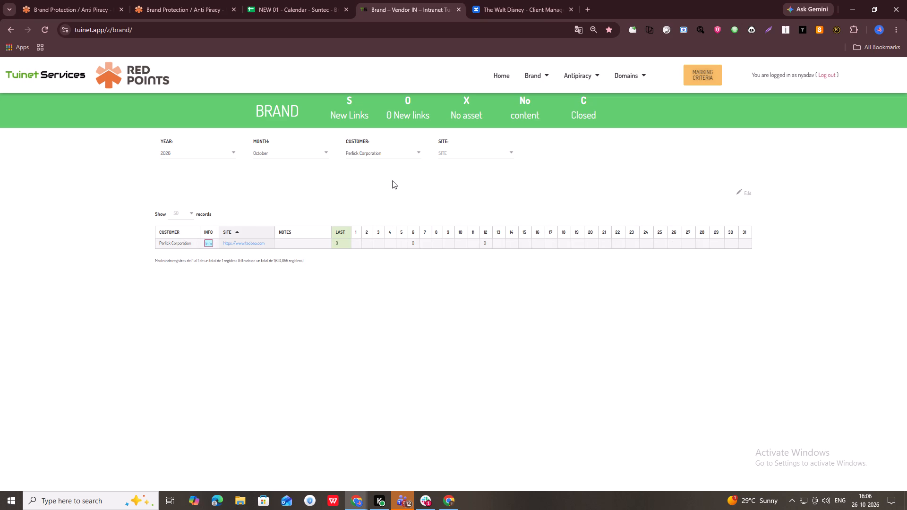
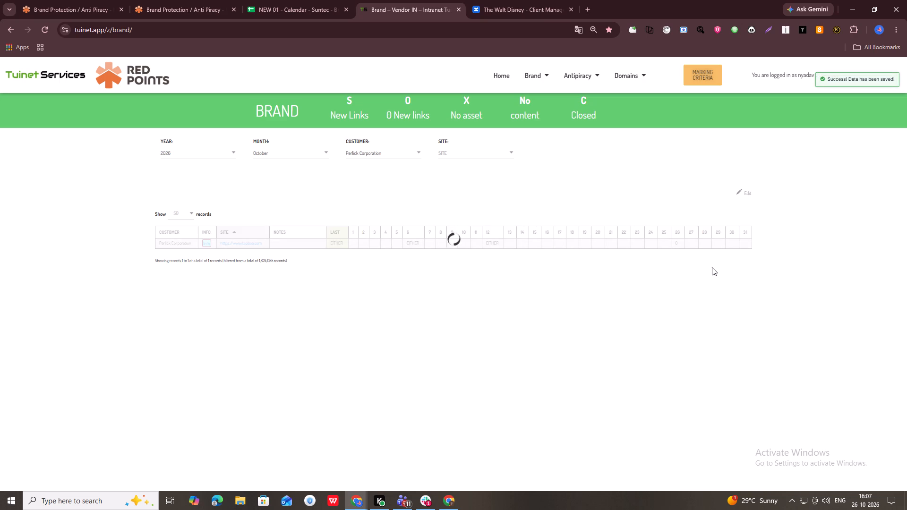
Copy the Quien Sabe Homies customer name from the calendar and filter the Tuinet Brand log by that customer, searching for "homies".
{"action": "left_click", "coordinate": [311, 0]}
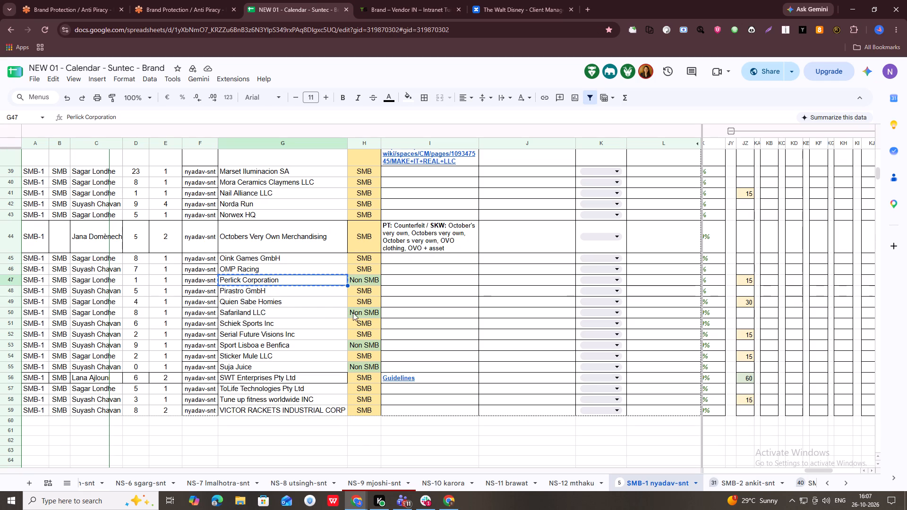
{"action": "left_click", "coordinate": [0, 313]}
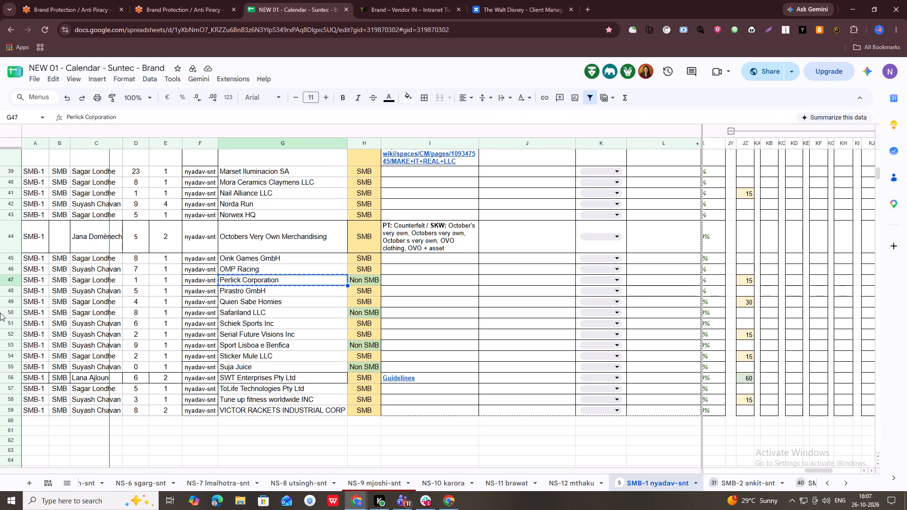
{"action": "left_click", "coordinate": [0, 301]}
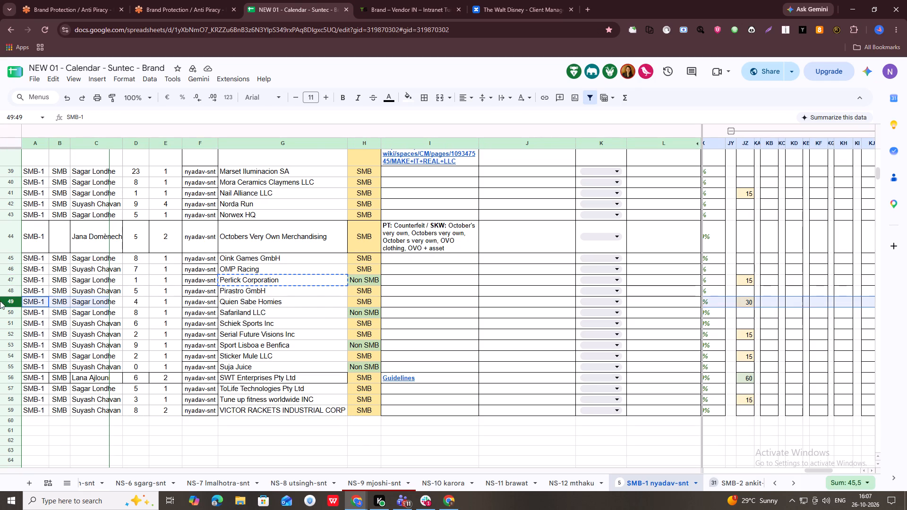
{"action": "left_click", "coordinate": [311, 302]}
{"action": "key", "text": "ctrl+c"}
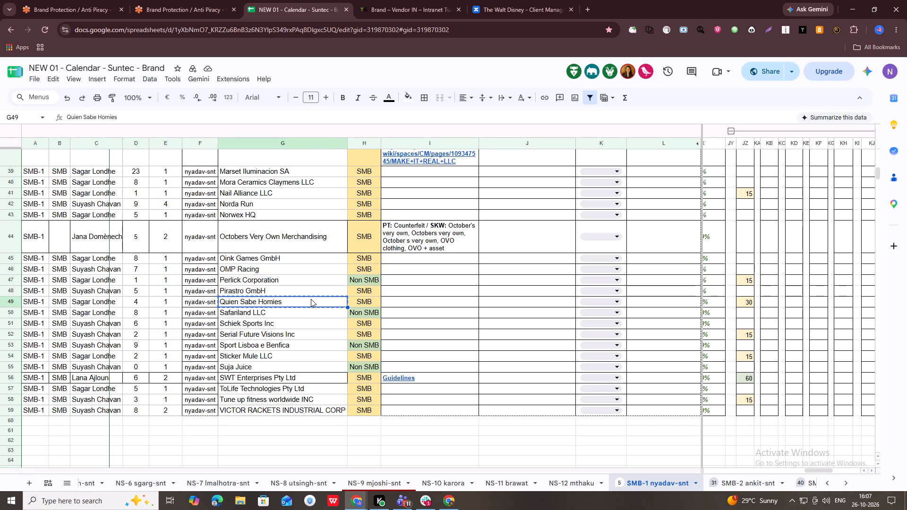
{"action": "left_click", "coordinate": [417, 0]}
{"action": "left_click", "coordinate": [371, 155]}
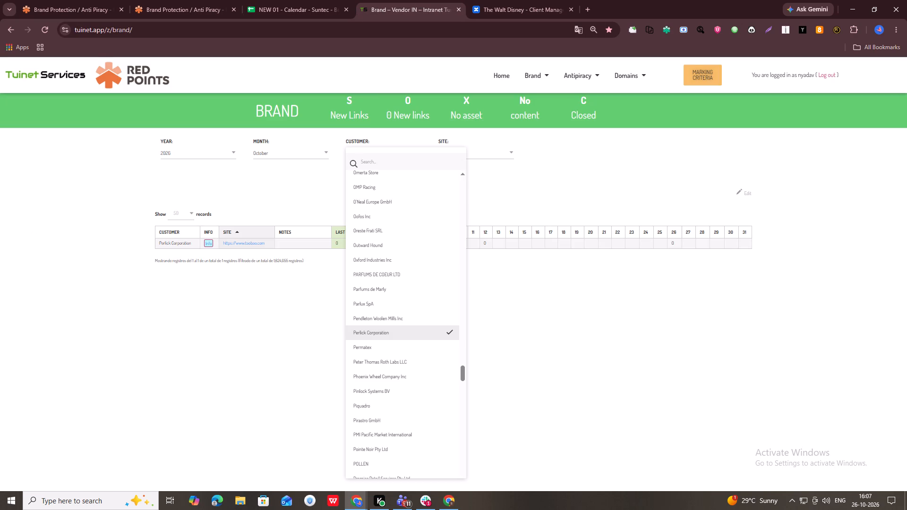
{"action": "key", "text": "ctrl+v"}
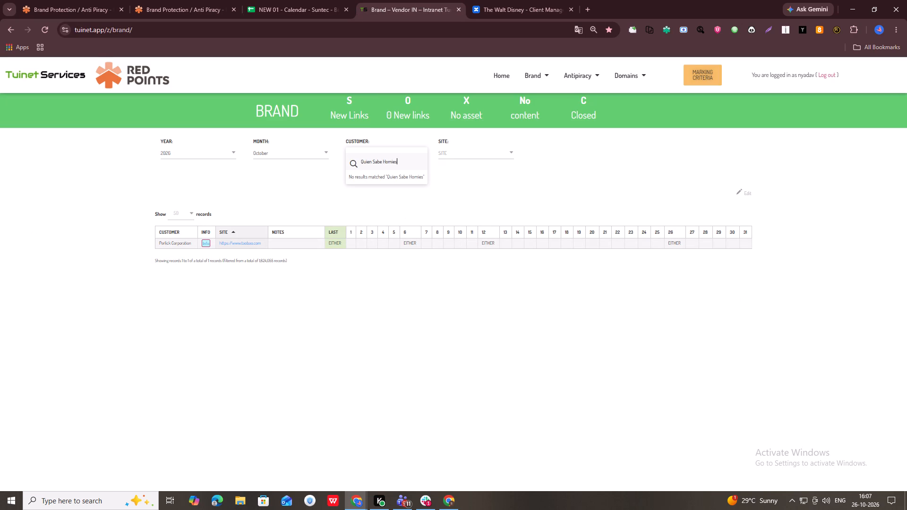
{"action": "left_click_drag", "start_coordinate": [381, 161], "coordinate": [360, 163]}
{"action": "left_click", "coordinate": [376, 151]}
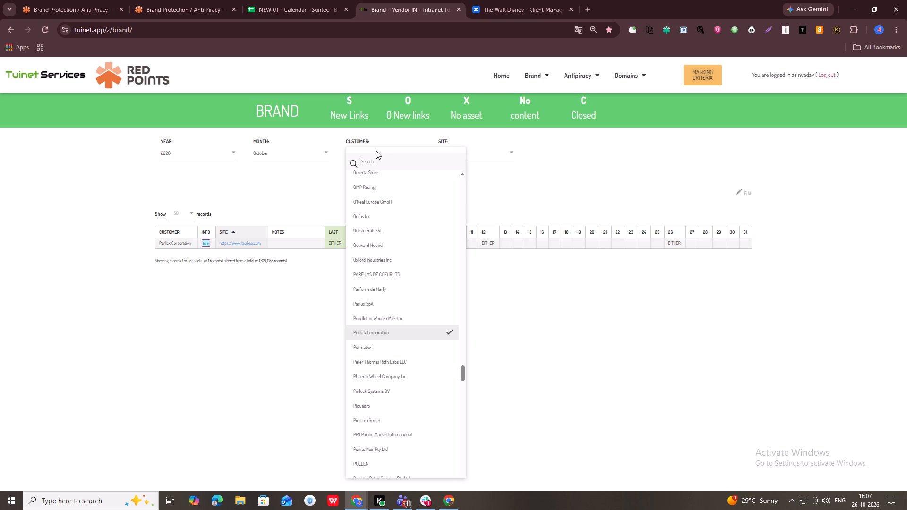
{"action": "type", "text": "homies"}
{"action": "left_click", "coordinate": [378, 177]}
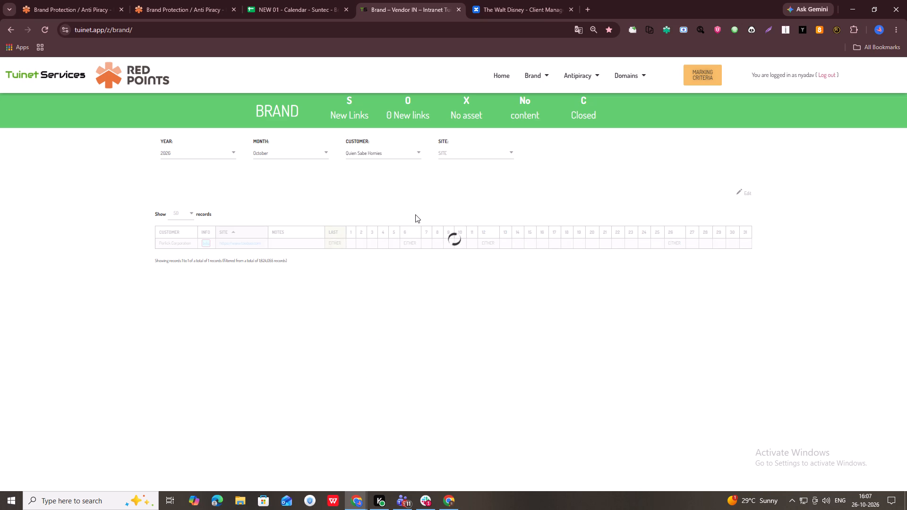
Record O for day 26 on the Quien Sabe Homies Temu site.
{"action": "left_click", "coordinate": [683, 246]}
{"action": "right_click", "coordinate": [683, 246]}
{"action": "left_click", "coordinate": [683, 246]}
{"action": "double_click", "coordinate": [680, 247]}
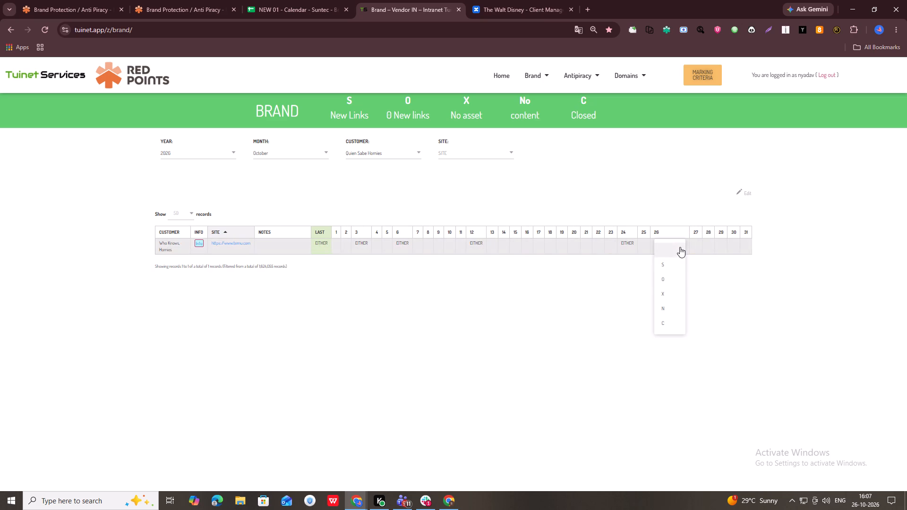
{"action": "left_click", "coordinate": [667, 280]}
Copy the Serial Future Visions Inc customer name from the calendar, filter the Tuinet Brand log by it and record O for day 26.
{"action": "left_click", "coordinate": [273, 0]}
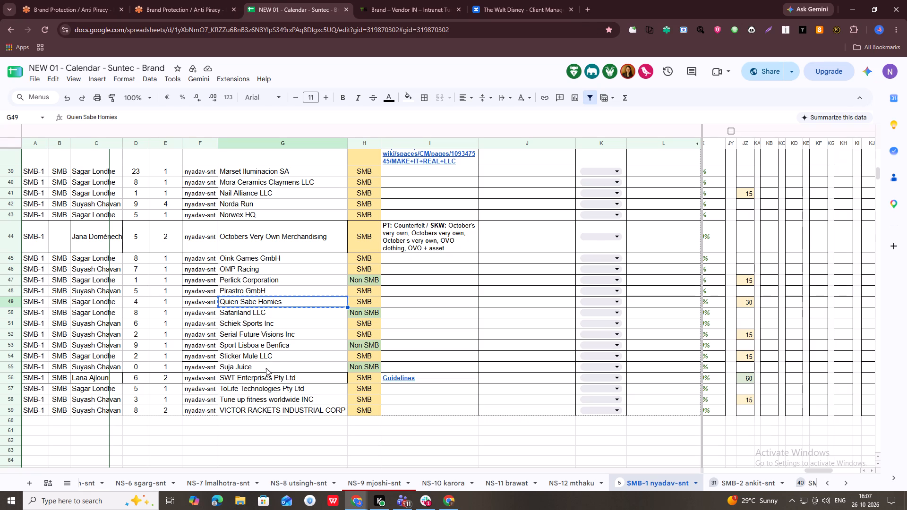
{"action": "left_click", "coordinate": [4, 306]}
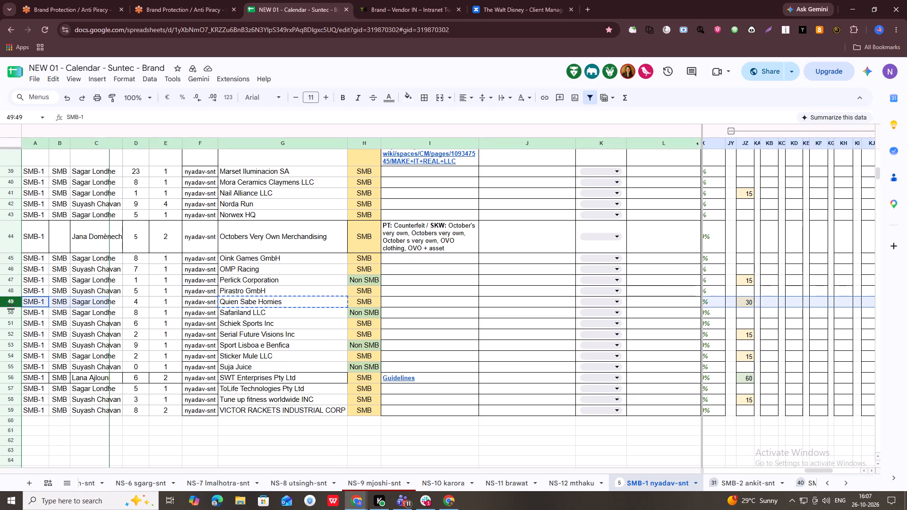
{"action": "left_click", "coordinate": [0, 330]}
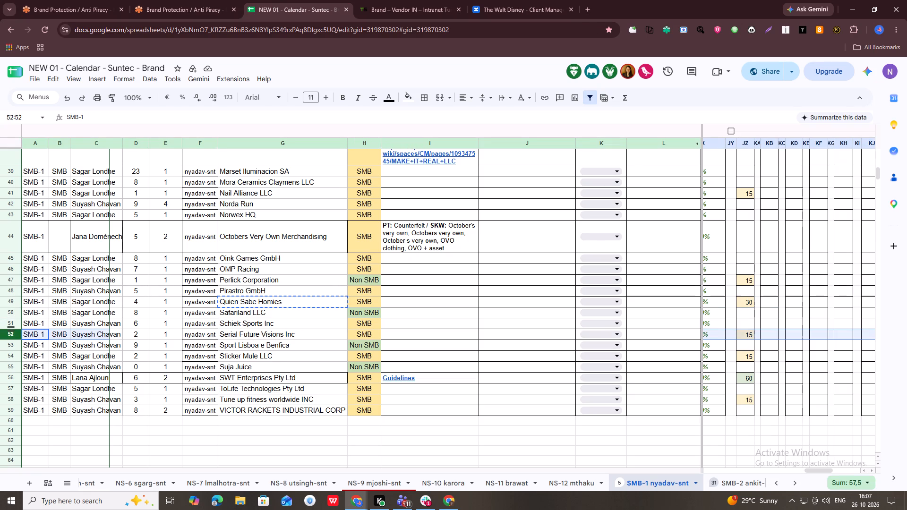
{"action": "left_click", "coordinate": [299, 335]}
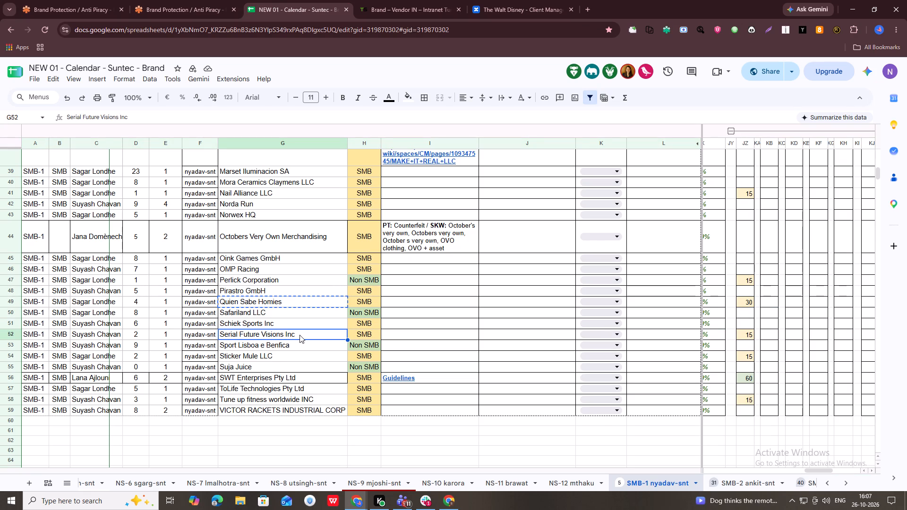
{"action": "key", "text": "ctrl+c"}
{"action": "left_click", "coordinate": [402, 0]}
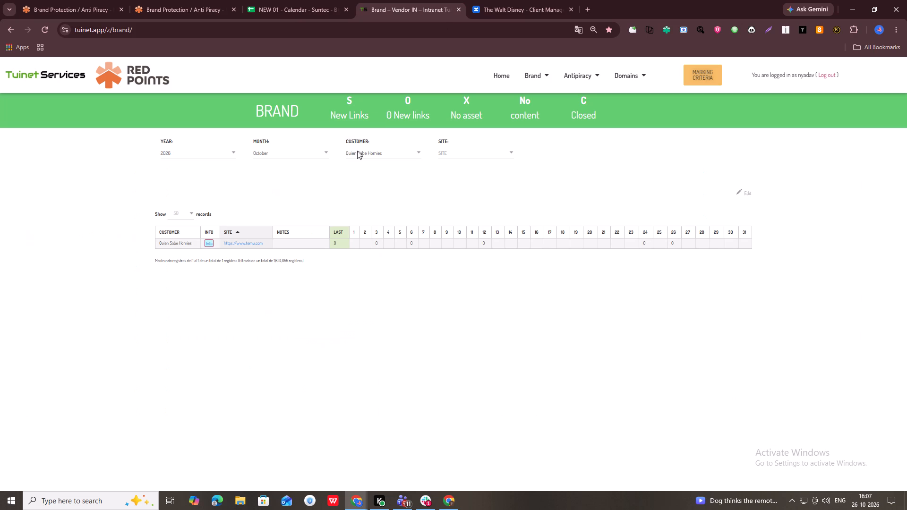
{"action": "left_click", "coordinate": [366, 156]}
{"action": "key", "text": "ctrl+v"}
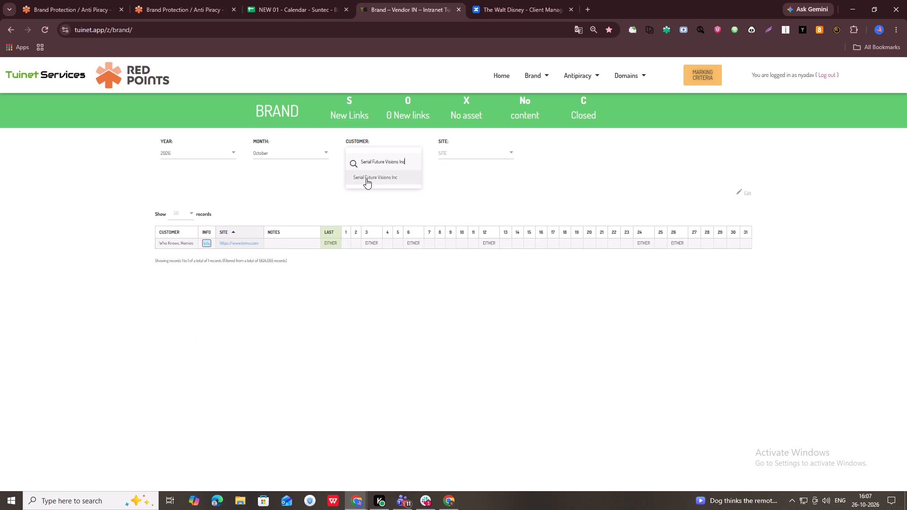
{"action": "left_click", "coordinate": [374, 177]}
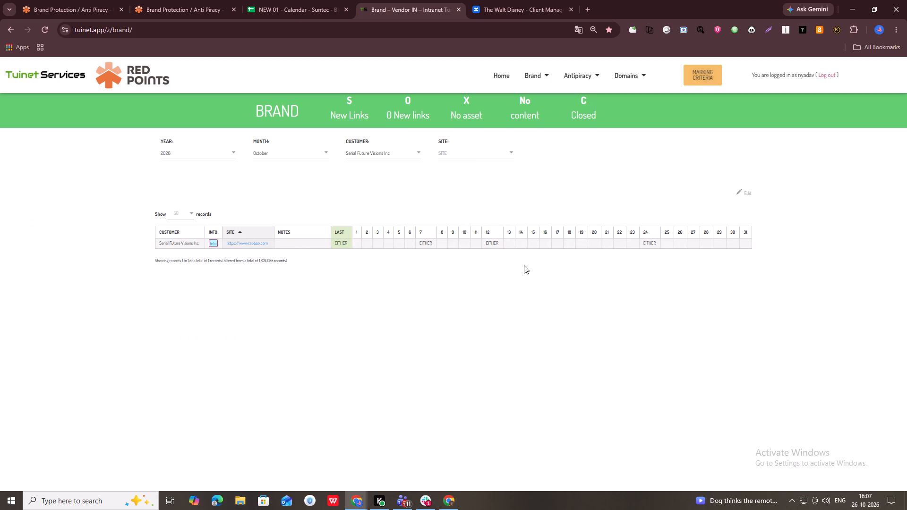
{"action": "double_click", "coordinate": [682, 245]}
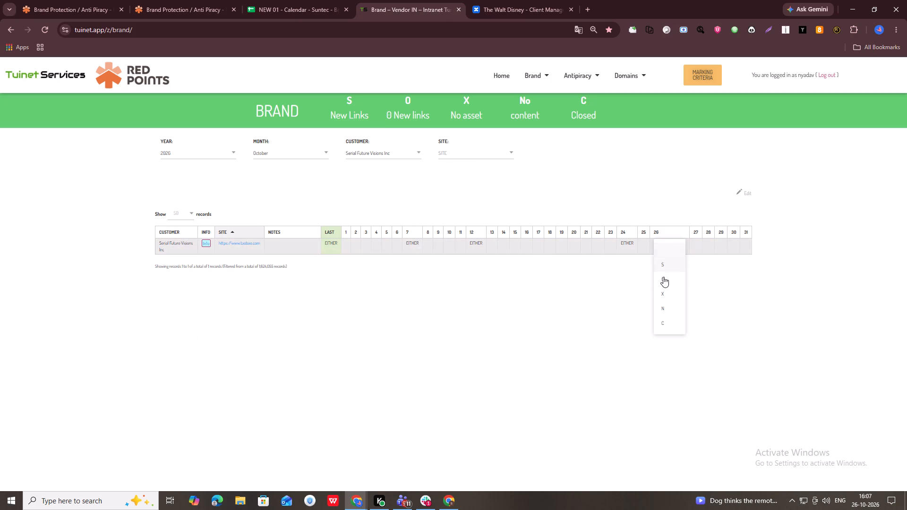
{"action": "left_click", "coordinate": [663, 277]}
Copy the Sticker Mule LLC customer name from the calendar, filter the Tuinet Brand log by it and record O for day 26.
{"action": "left_click", "coordinate": [273, 0]}
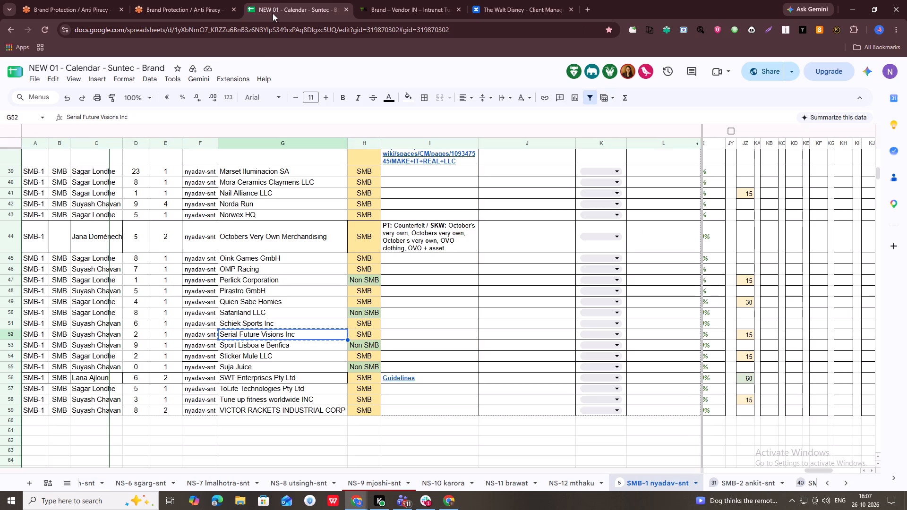
{"action": "left_click", "coordinate": [0, 355]}
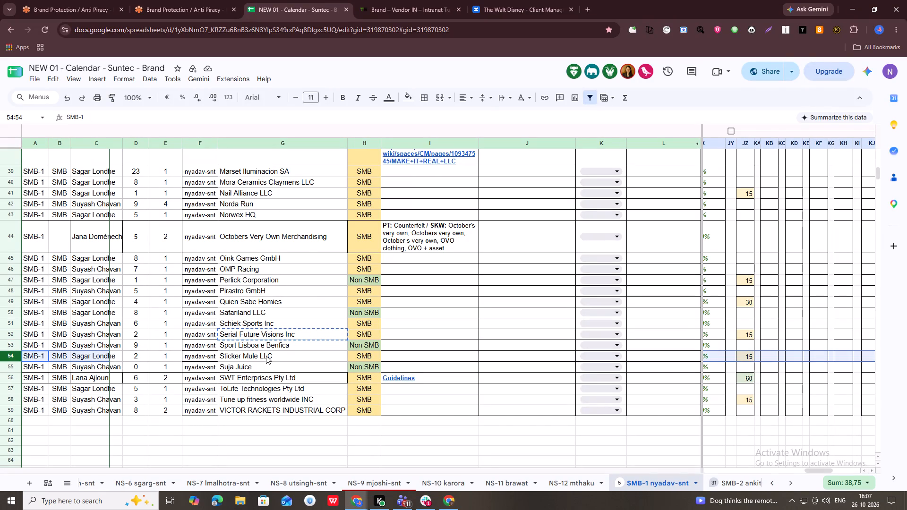
{"action": "left_click", "coordinate": [266, 356]}
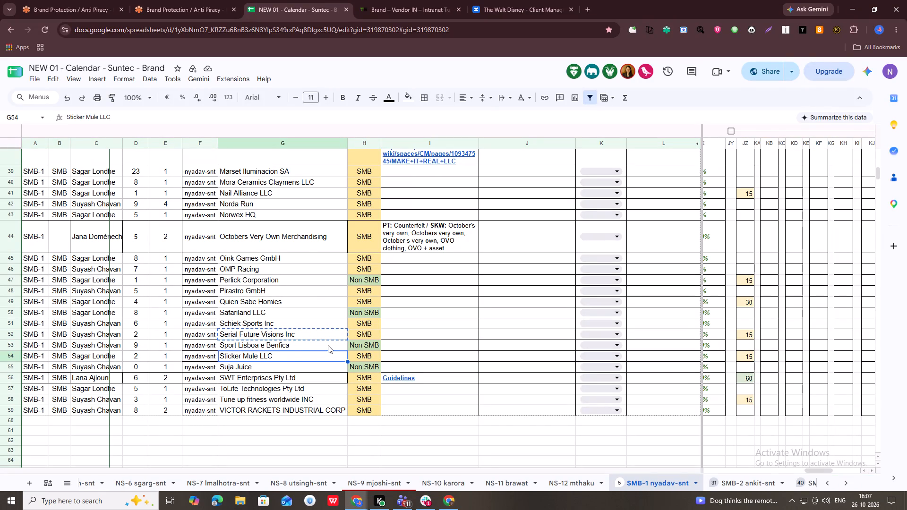
{"action": "key", "text": "ctrl+c"}
{"action": "left_click", "coordinate": [418, 0]}
{"action": "left_click", "coordinate": [367, 156]}
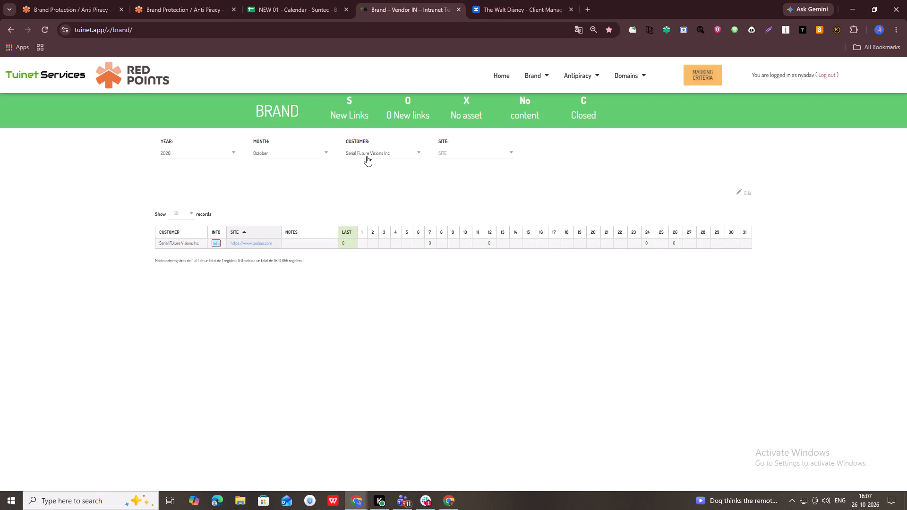
{"action": "key", "text": "ctrl+v"}
{"action": "left_click", "coordinate": [367, 179]}
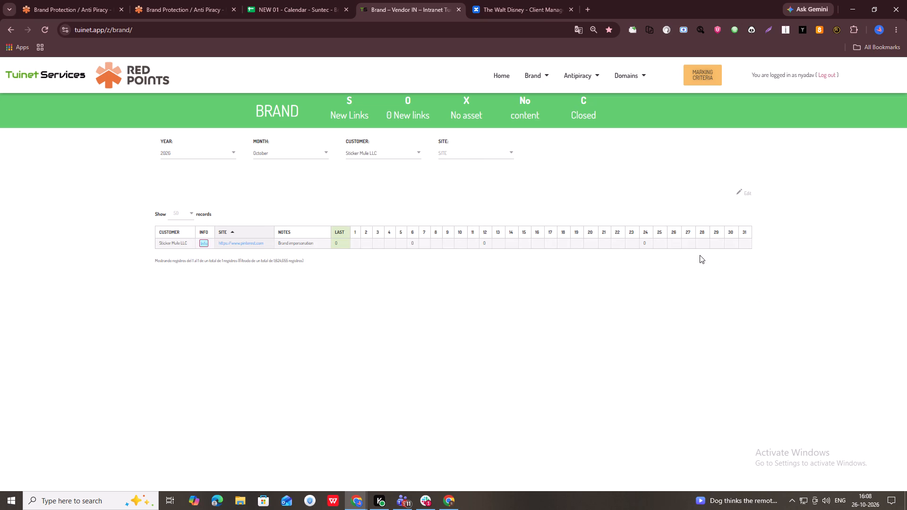
{"action": "double_click", "coordinate": [677, 244]}
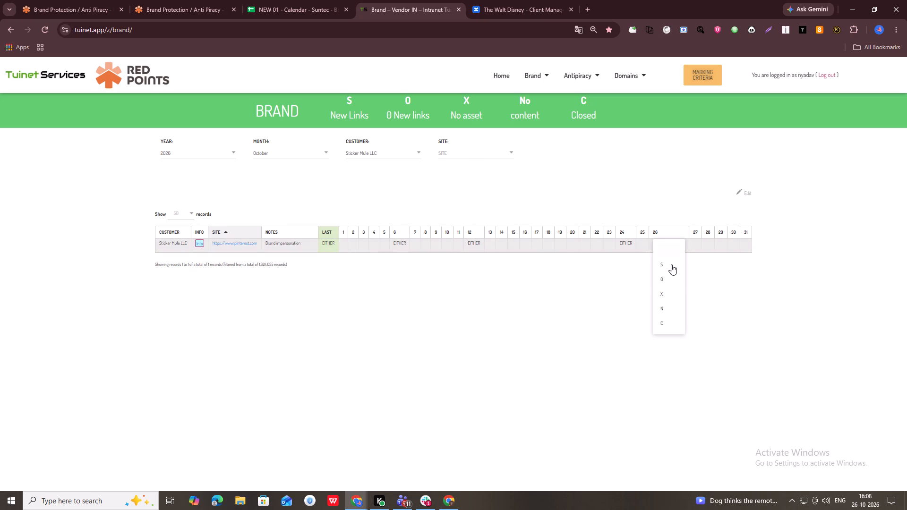
{"action": "left_click", "coordinate": [670, 275]}
Copy the SWT Enterprises Pty Ltd customer name from the calendar and filter the Tuinet Brand log by it.
{"action": "left_click", "coordinate": [302, 0]}
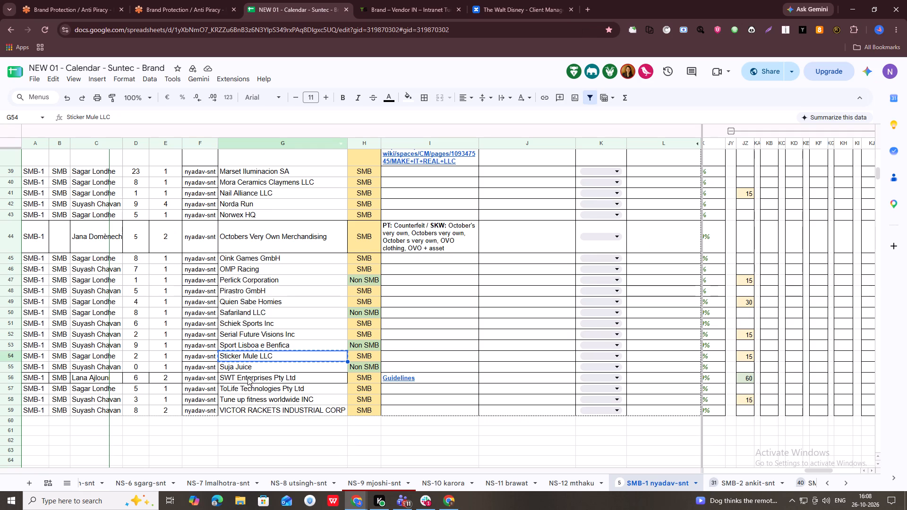
{"action": "left_click", "coordinate": [2, 377]}
{"action": "left_click", "coordinate": [272, 377]}
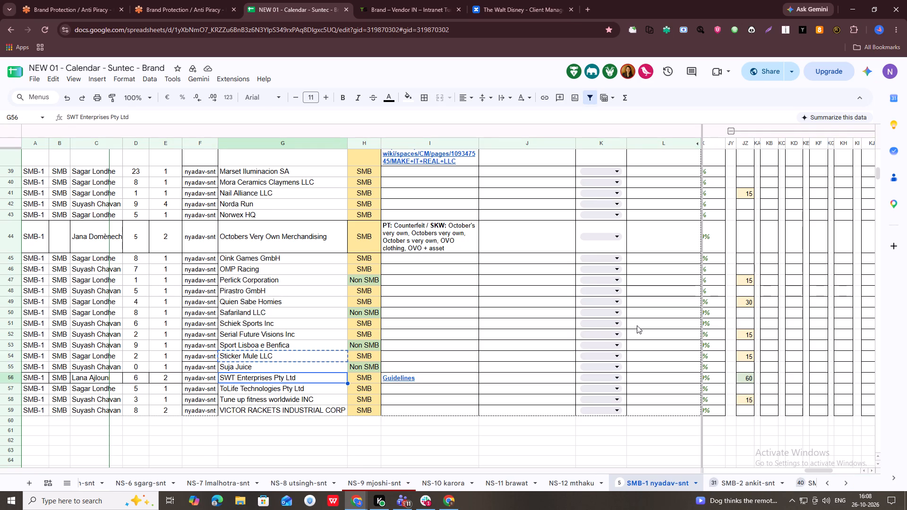
{"action": "key", "text": "ctrl+c"}
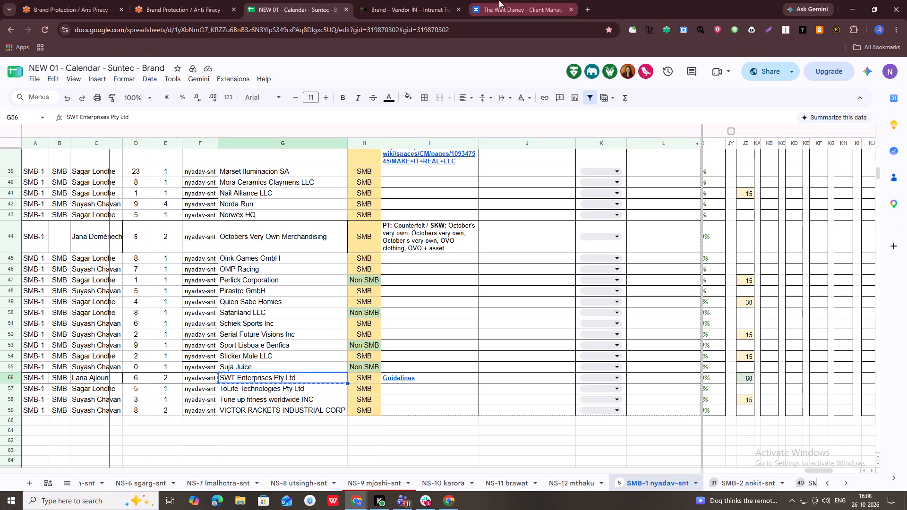
{"action": "left_click", "coordinate": [402, 0]}
{"action": "left_click", "coordinate": [357, 153]}
{"action": "key", "text": "ctrl+v"}
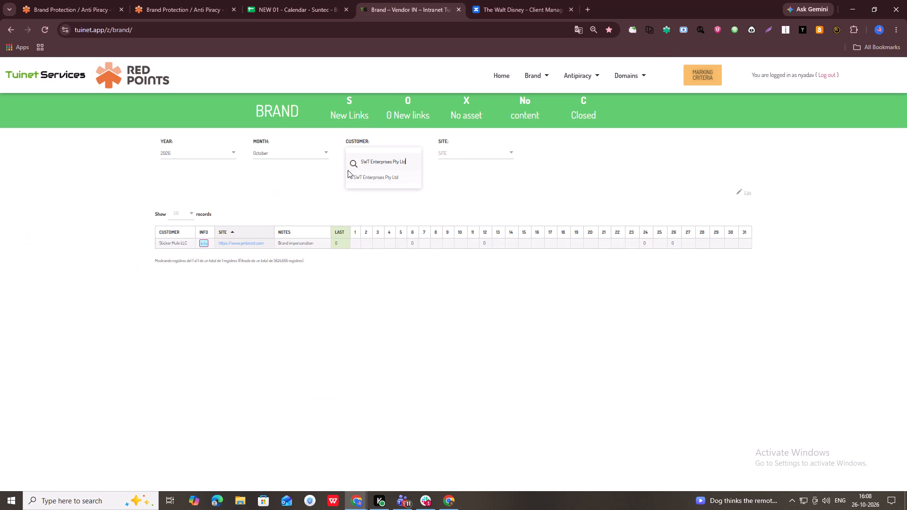
{"action": "left_click", "coordinate": [359, 173]}
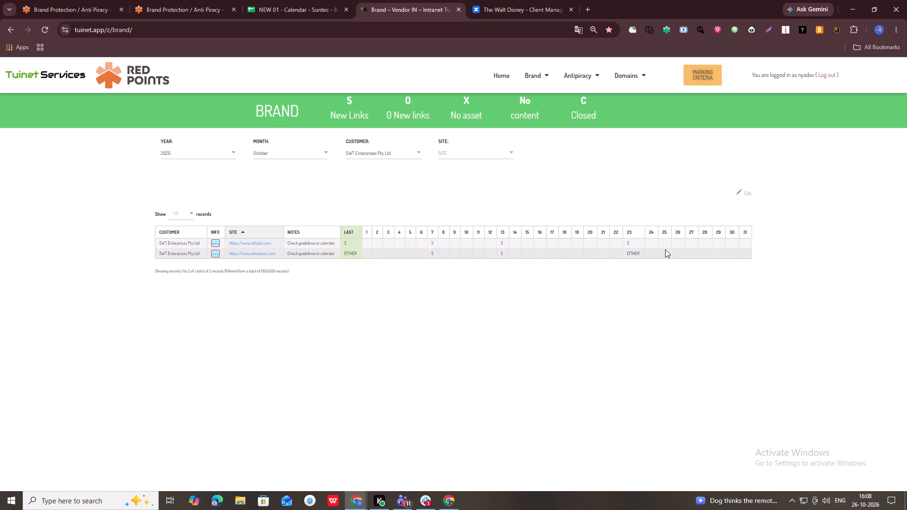
For SWT Enterprises Pty Ltd on day 26, record S on the Alibaba site and O on the AliExpress site.
{"action": "double_click", "coordinate": [678, 243]}
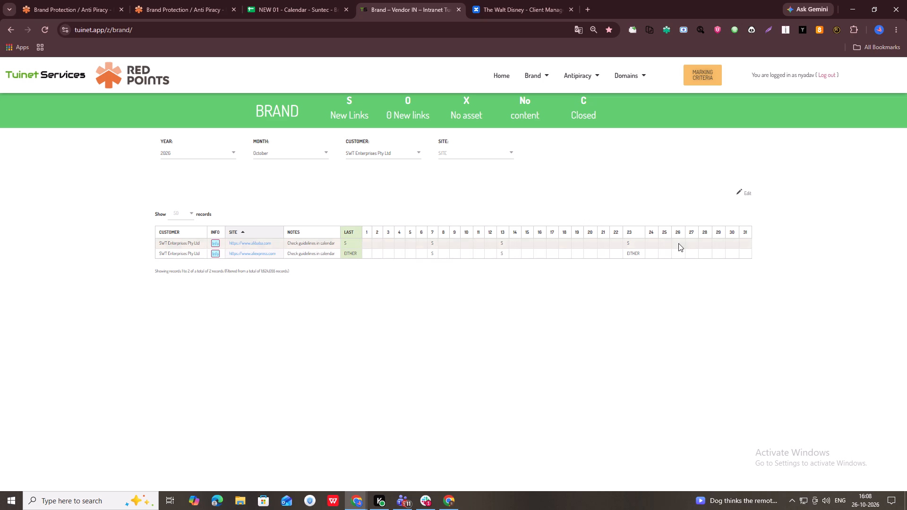
{"action": "left_click", "coordinate": [661, 262]}
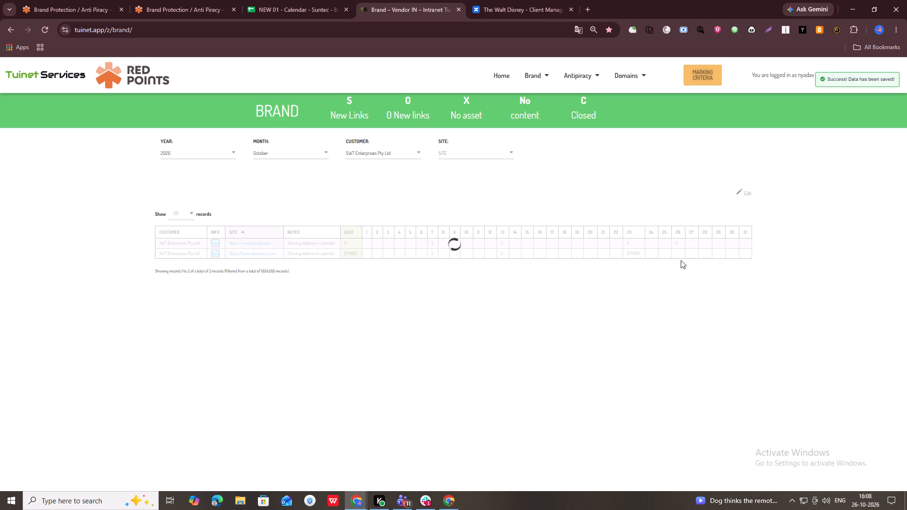
{"action": "double_click", "coordinate": [681, 256]}
{"action": "left_click", "coordinate": [668, 287]}
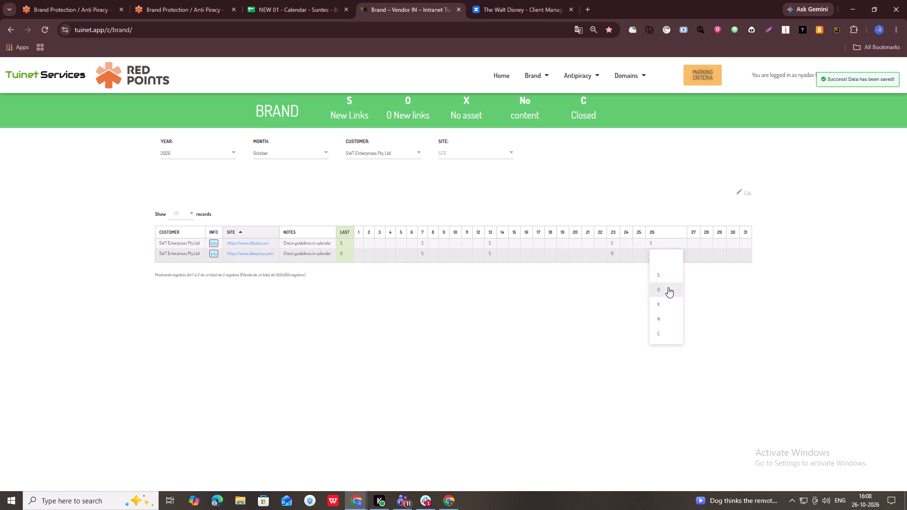
Copy the Tune up fitness worldwide INC customer name from the calendar, filter the Tuinet Brand log by it and record O for day 26.
{"action": "left_click", "coordinate": [279, 0]}
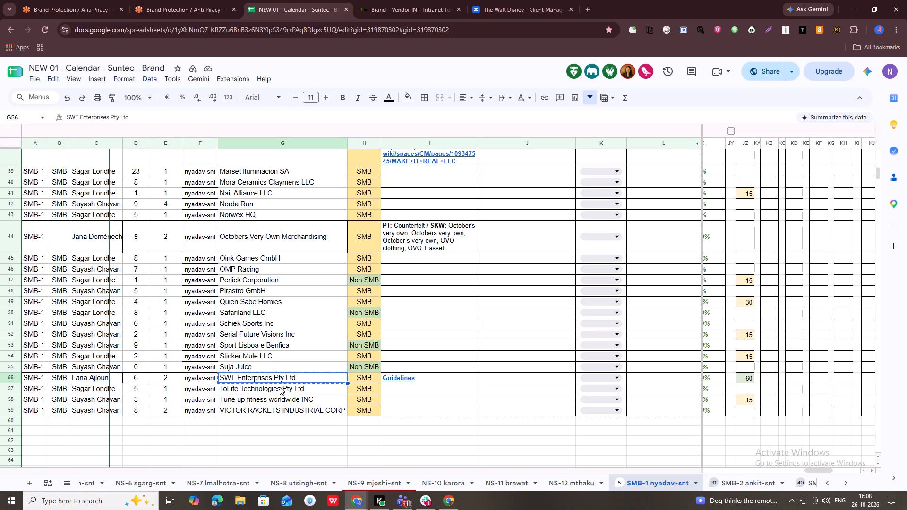
{"action": "left_click", "coordinate": [232, 397]}
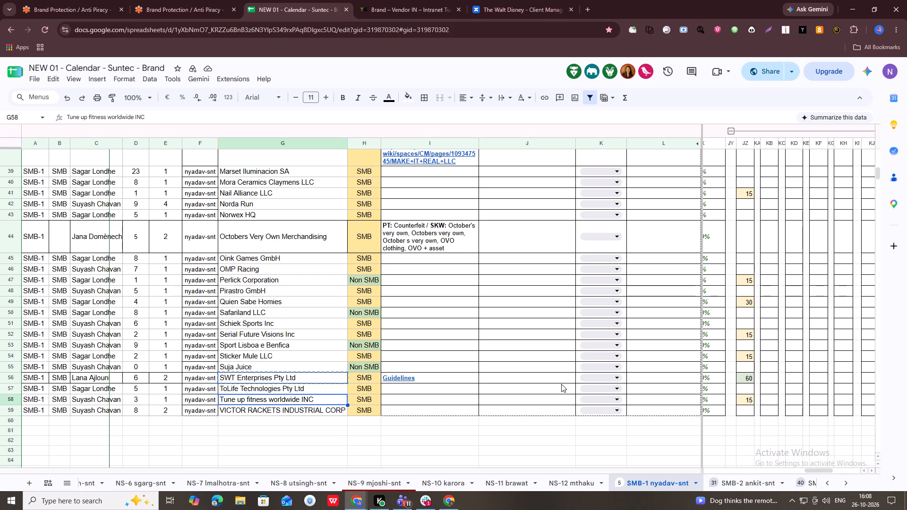
{"action": "key", "text": "ctrl+c"}
{"action": "left_click", "coordinate": [428, 0]}
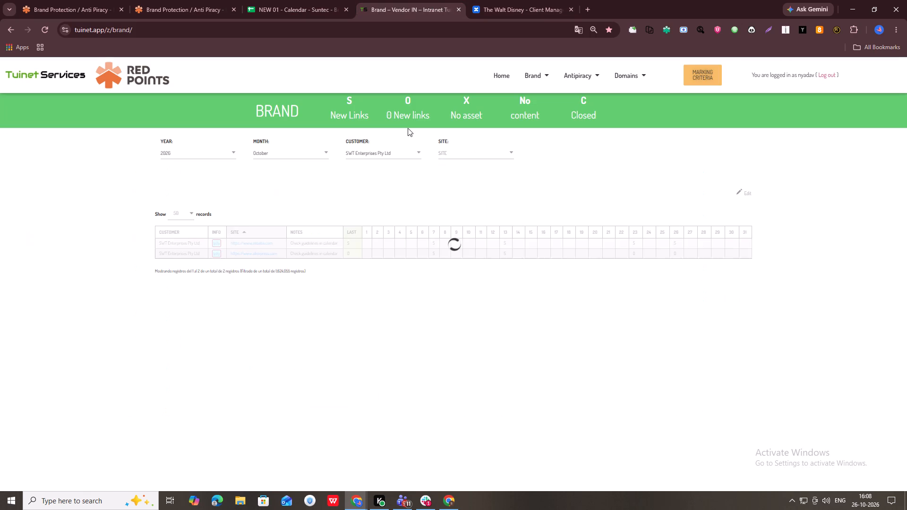
{"action": "left_click", "coordinate": [378, 155]}
{"action": "key", "text": "ctrl+v"}
{"action": "left_click", "coordinate": [376, 178]}
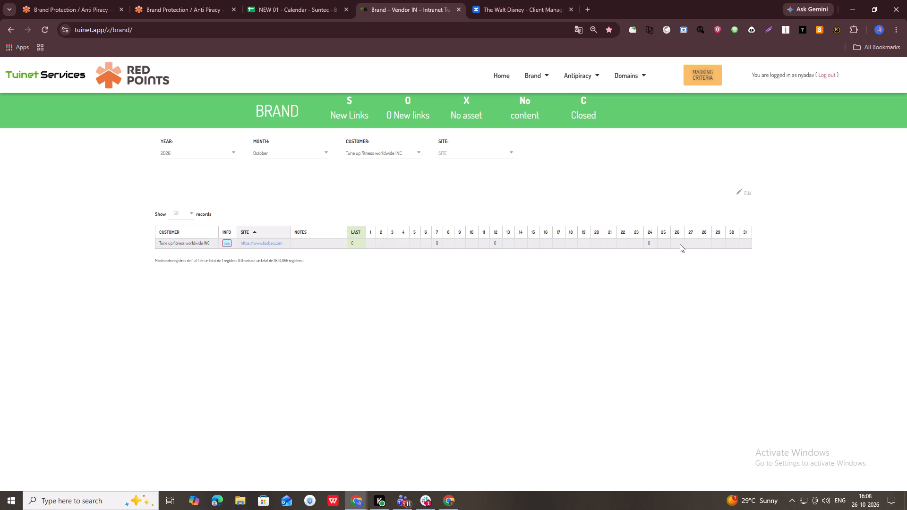
{"action": "double_click", "coordinate": [679, 245]}
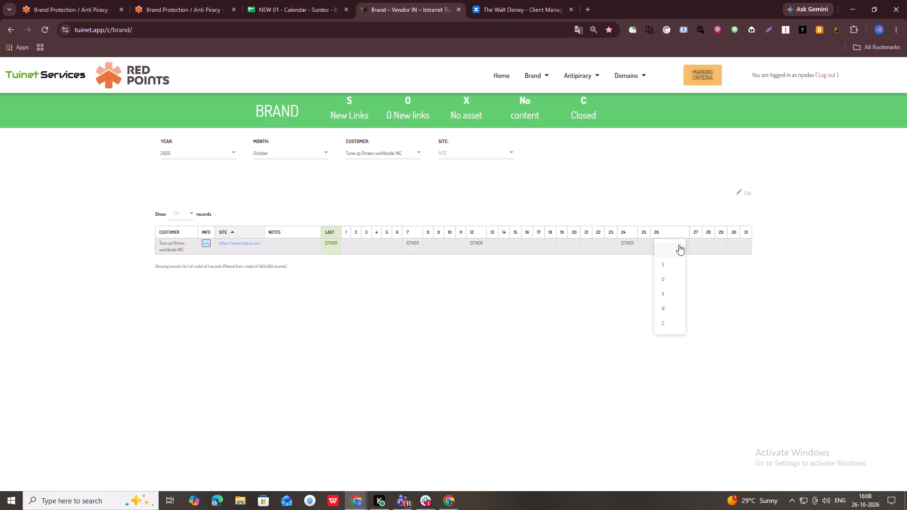
{"action": "left_click", "coordinate": [669, 281]}
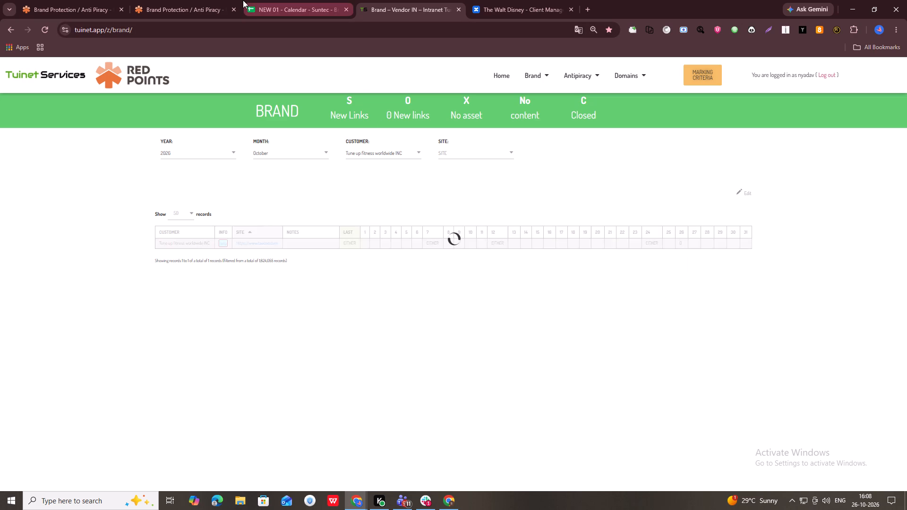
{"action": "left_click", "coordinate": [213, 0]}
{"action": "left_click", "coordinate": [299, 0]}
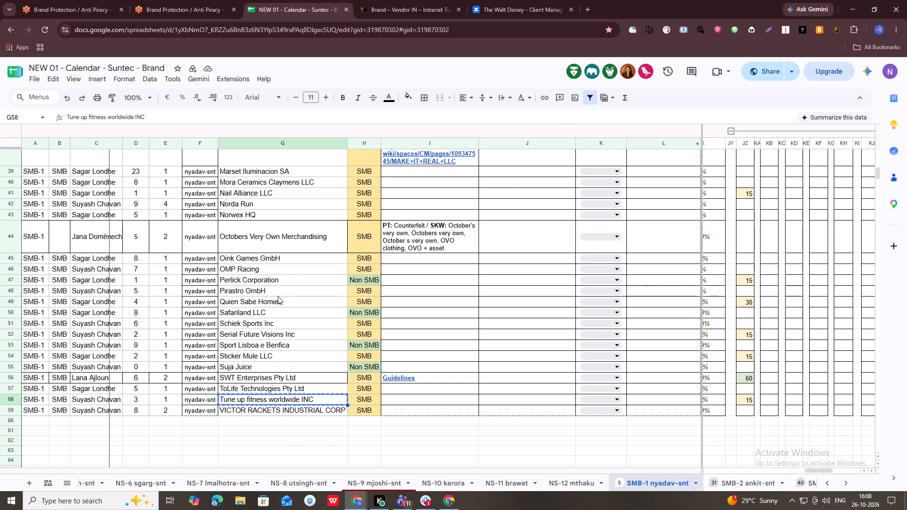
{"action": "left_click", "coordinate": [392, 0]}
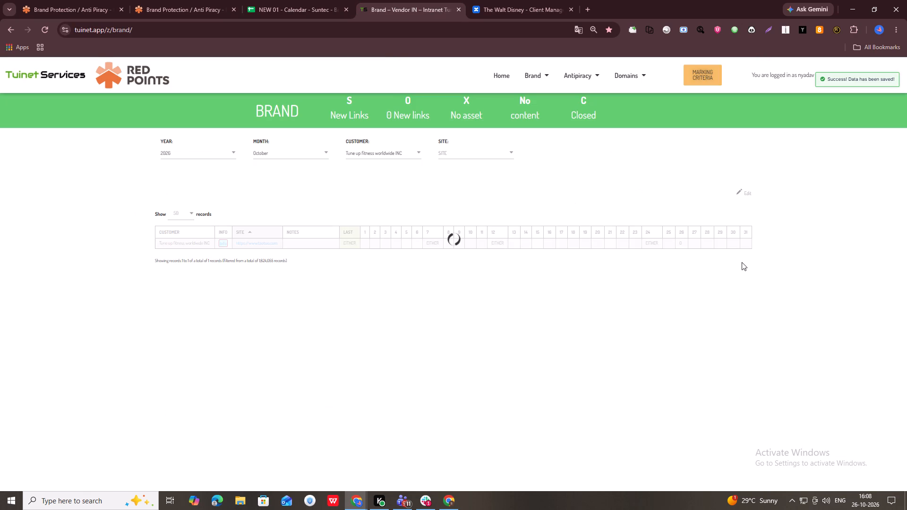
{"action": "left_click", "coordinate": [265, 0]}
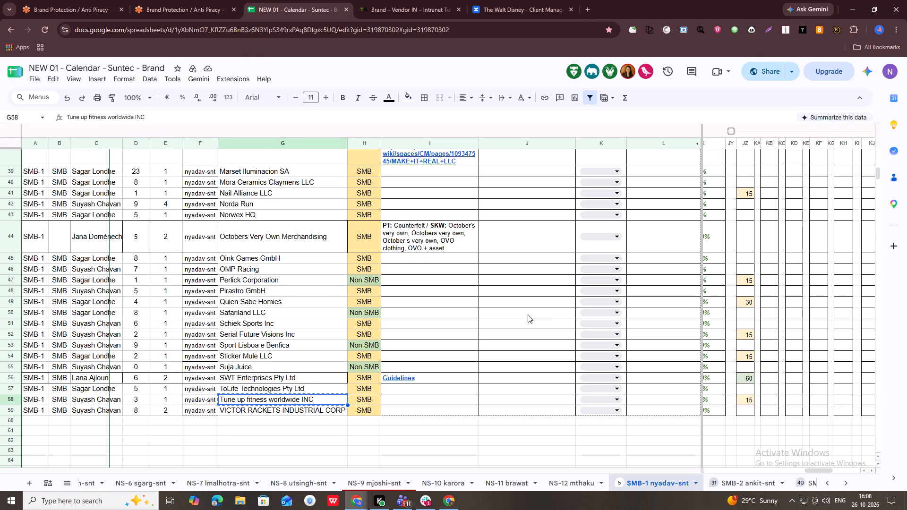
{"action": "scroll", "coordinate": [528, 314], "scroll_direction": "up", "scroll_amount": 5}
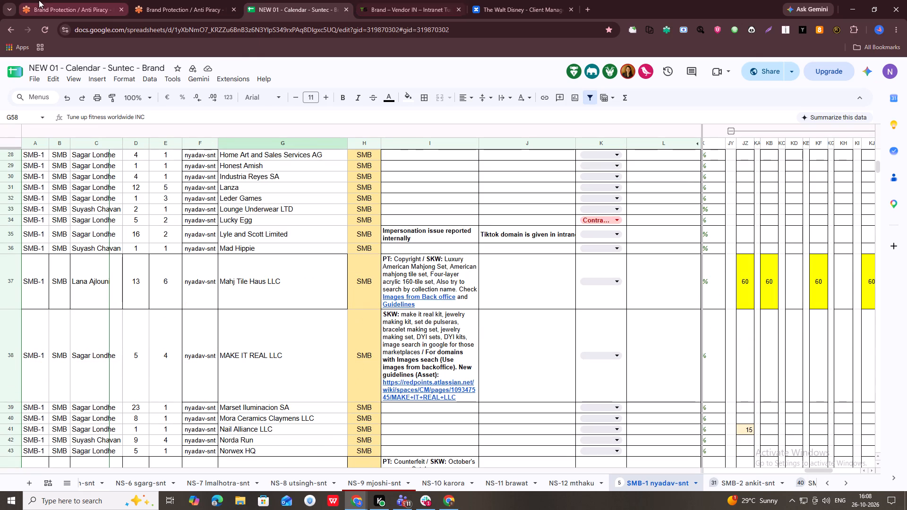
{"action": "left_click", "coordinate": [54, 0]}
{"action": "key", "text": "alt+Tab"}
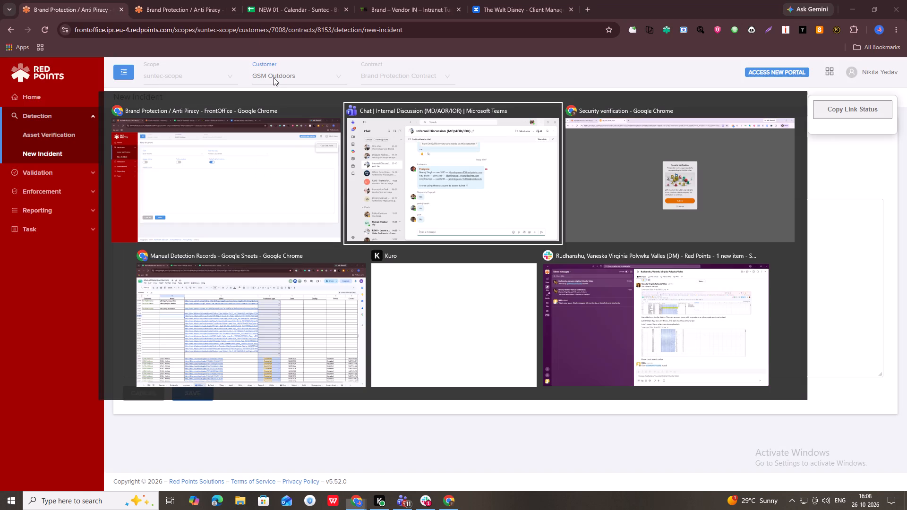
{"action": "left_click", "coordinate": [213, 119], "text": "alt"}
Copy the SWT Enterprises Pty Ltd customer name from the calendar and select it as the customer in the Red Points New Incident form.
{"action": "left_click", "coordinate": [325, 0]}
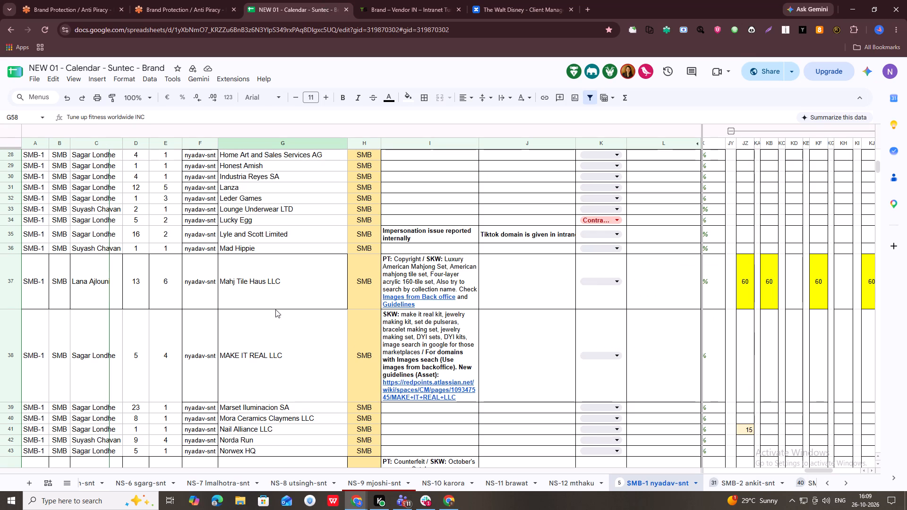
{"action": "scroll", "coordinate": [465, 364], "scroll_direction": "down", "scroll_amount": 4}
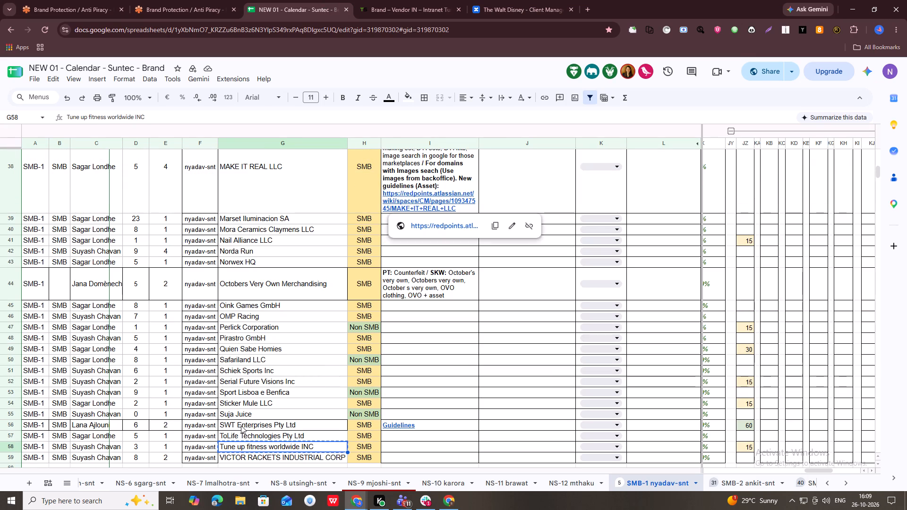
{"action": "left_click", "coordinate": [241, 425]}
{"action": "key", "text": "ctrl+c"}
{"action": "left_click", "coordinate": [65, 0]}
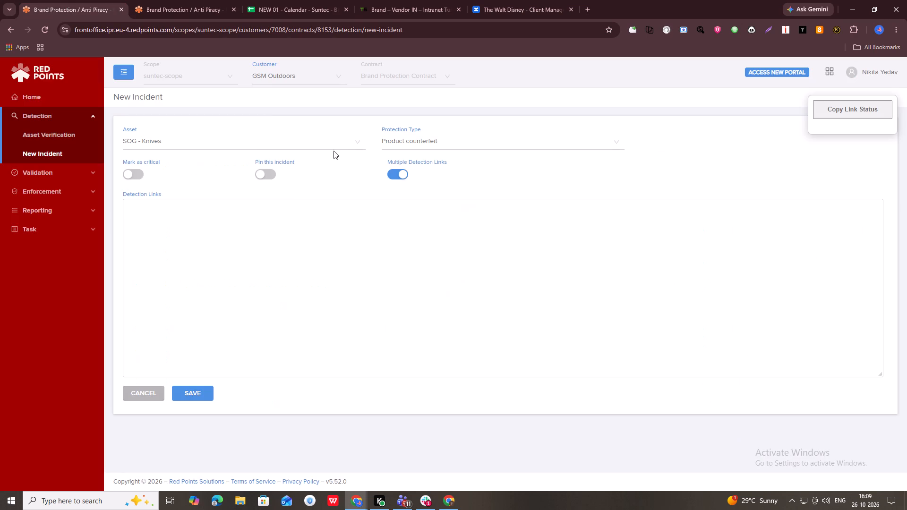
{"action": "left_click", "coordinate": [287, 75]}
{"action": "key", "text": "ctrl+v"}
{"action": "left_click", "coordinate": [296, 95]}
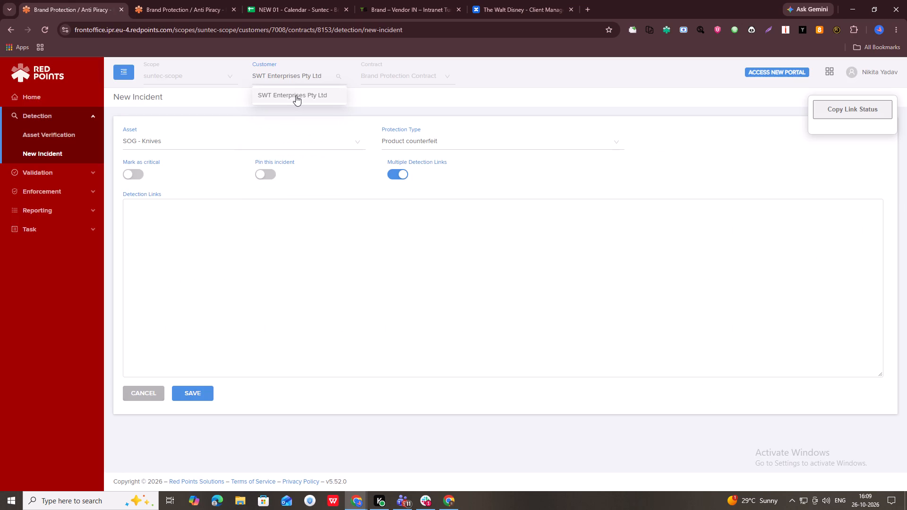
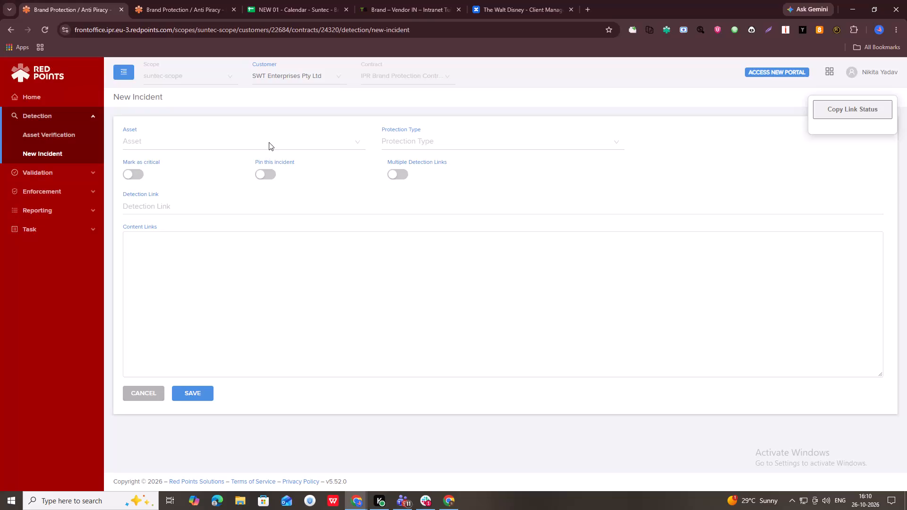
Set the new incident's asset to SWT Active - 25 - Pants and its protection type to Copyright.
{"action": "left_click", "coordinate": [289, 144]}
{"action": "right_click", "coordinate": [289, 144]}
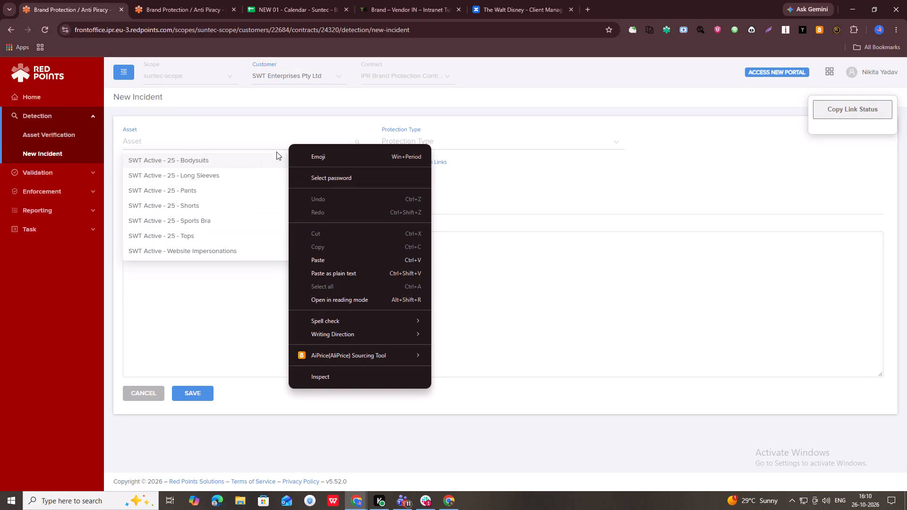
{"action": "left_click", "coordinate": [196, 193]}
{"action": "left_click", "coordinate": [427, 143]}
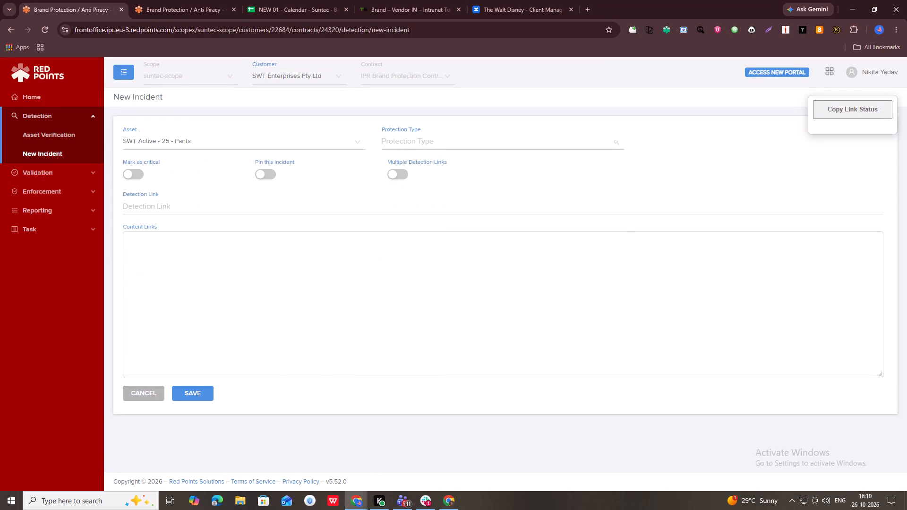
{"action": "left_click", "coordinate": [407, 163]}
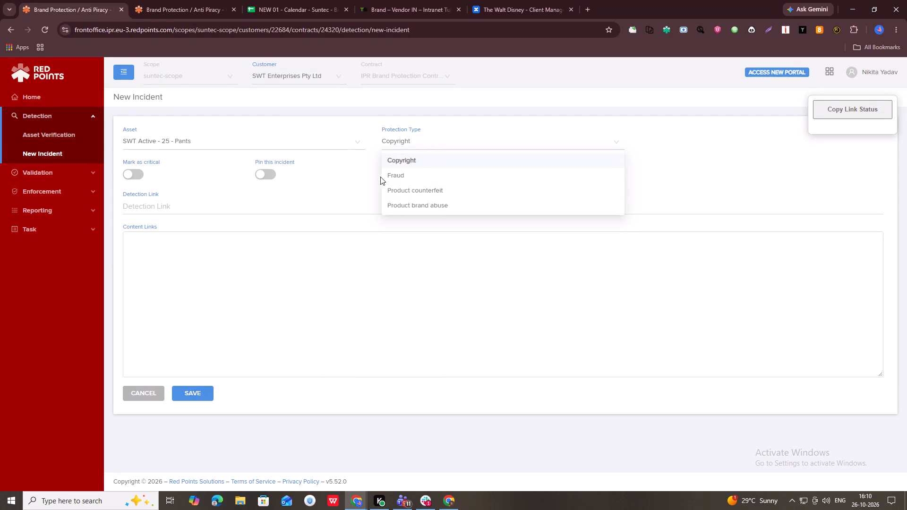
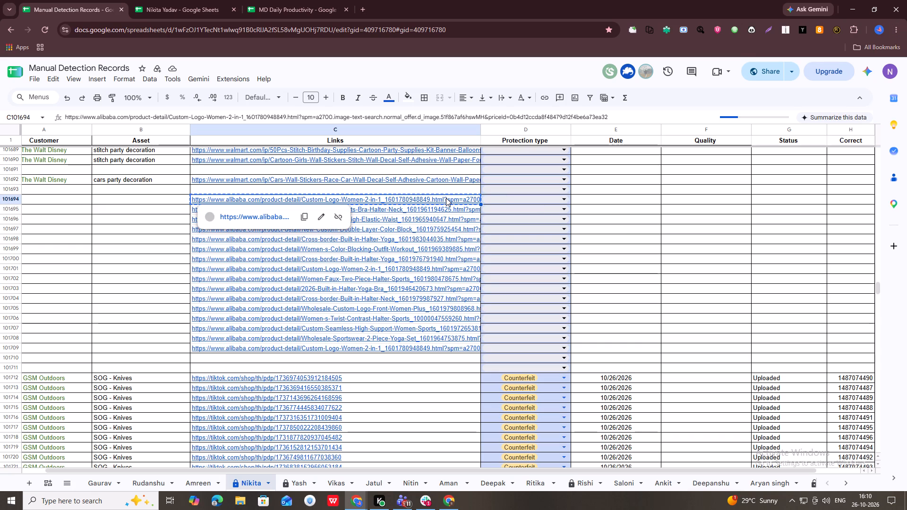
{"action": "key", "text": "ctrl+c"}
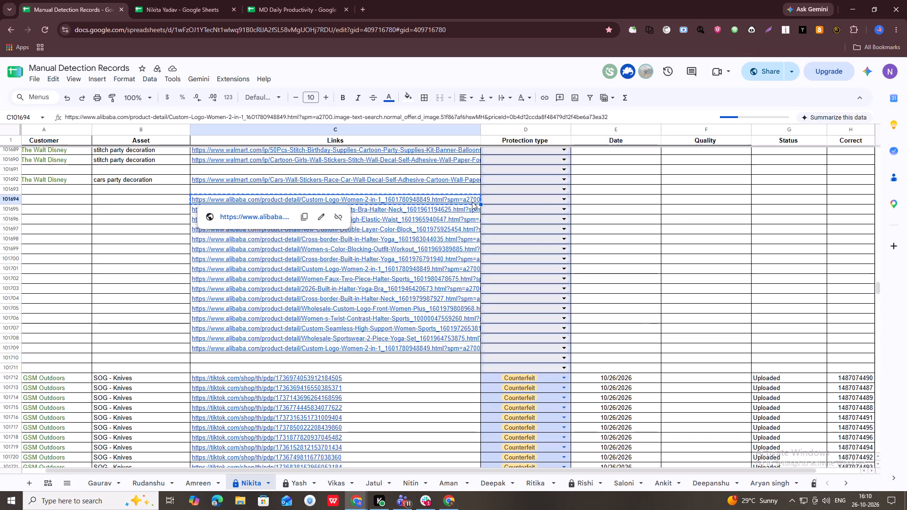
{"action": "key", "text": "alt+Tab"}
{"action": "key", "text": "alt+Tab"}
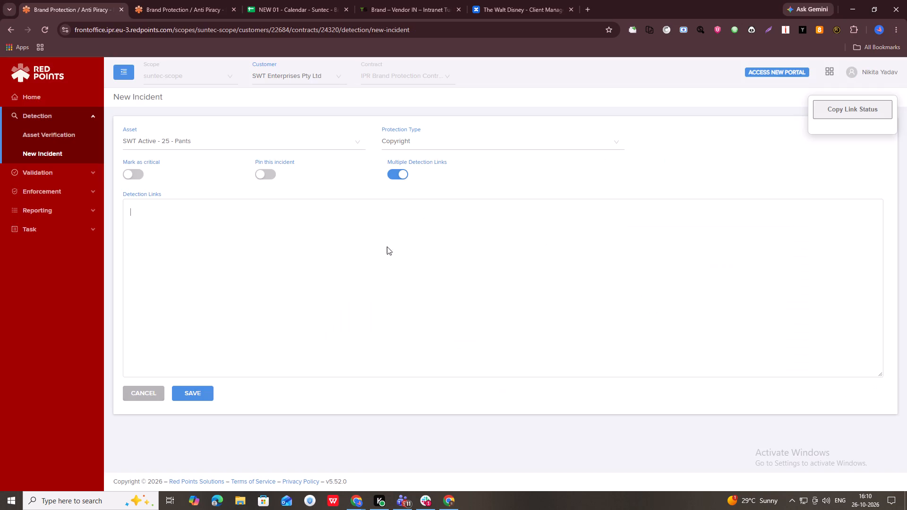
{"action": "key", "text": "ctrl+v"}
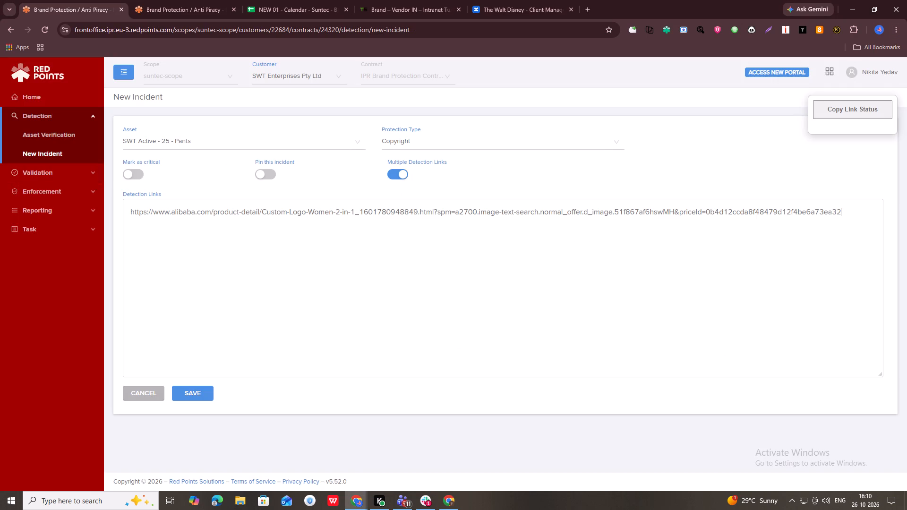
{"action": "left_click", "coordinate": [206, 393]}
{"action": "key", "text": "alt+Tab"}
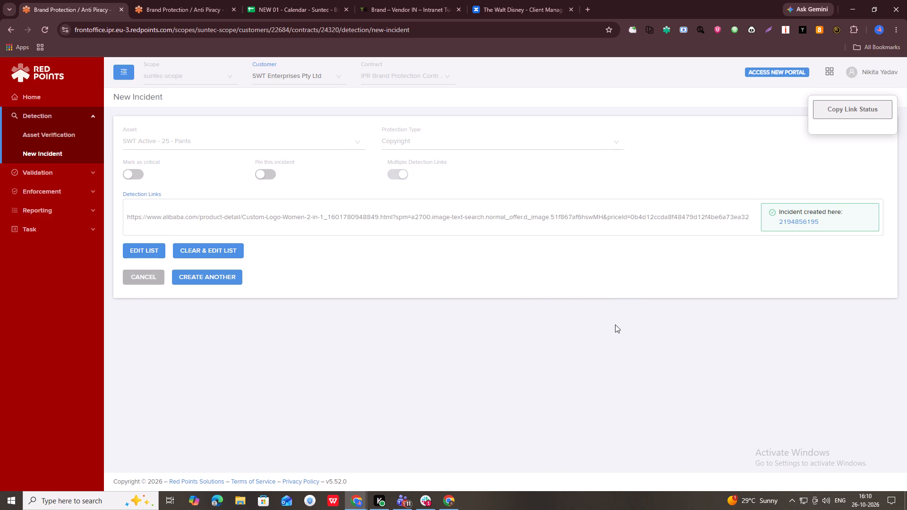
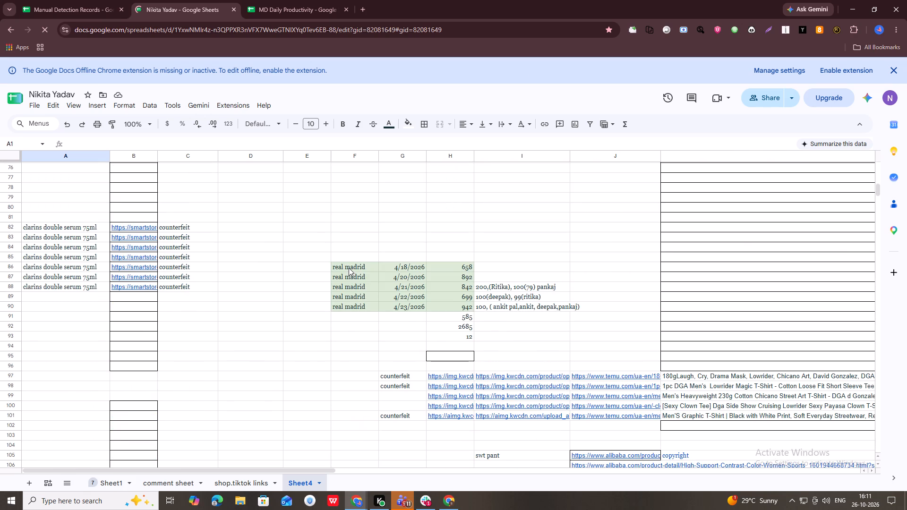
{"action": "scroll", "coordinate": [349, 268], "scroll_direction": "down", "scroll_amount": 5}
{"action": "scroll", "coordinate": [424, 272], "scroll_direction": "down", "scroll_amount": 5}
{"action": "scroll", "coordinate": [422, 274], "scroll_direction": "up", "scroll_amount": 4}
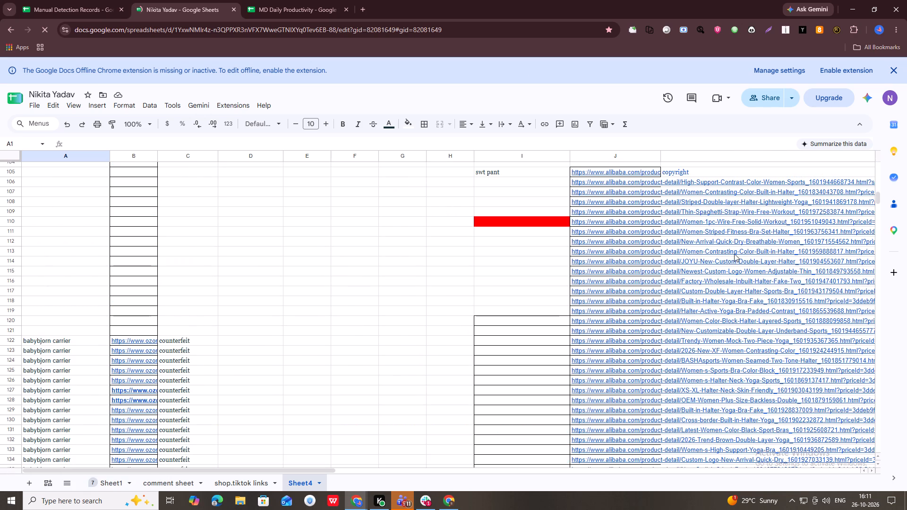
{"action": "scroll", "coordinate": [650, 251], "scroll_direction": "up", "scroll_amount": 1}
{"action": "scroll", "coordinate": [650, 251], "scroll_direction": "down", "scroll_amount": 11}
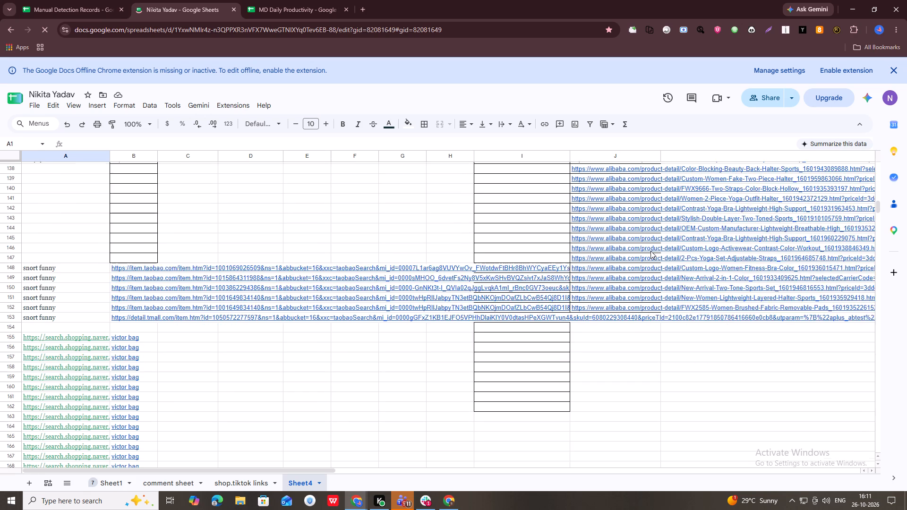
{"action": "left_click", "coordinate": [640, 238]}
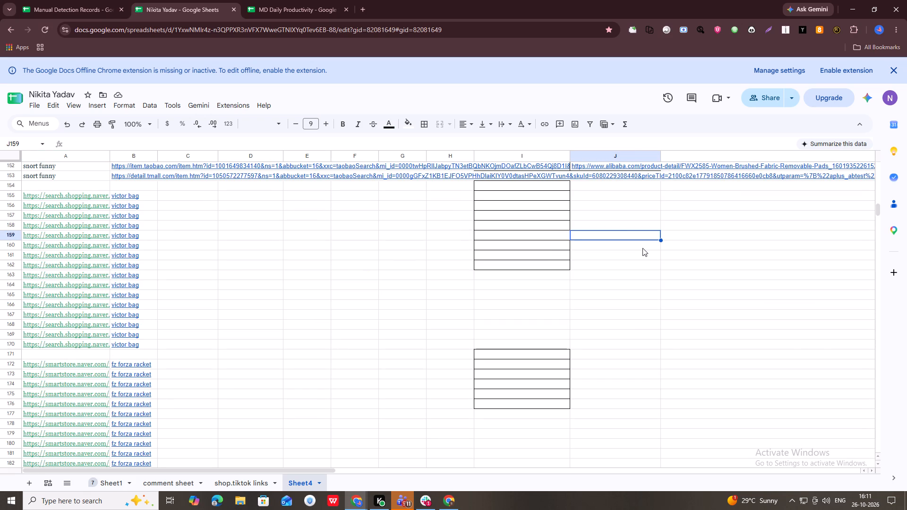
{"action": "key", "text": "ctrl+v"}
Label the first pasted link in I159 as "swT Pants".
{"action": "left_click", "coordinate": [548, 236]}
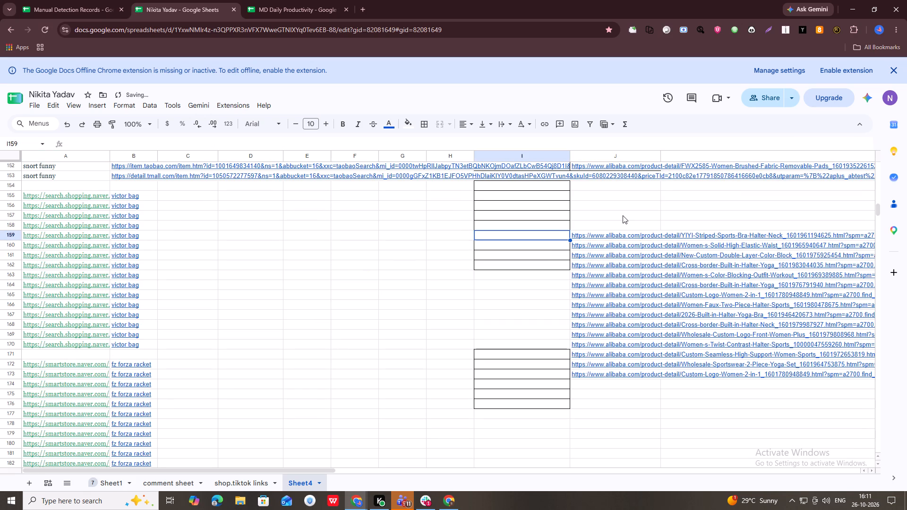
{"action": "type", "text": "sw"}
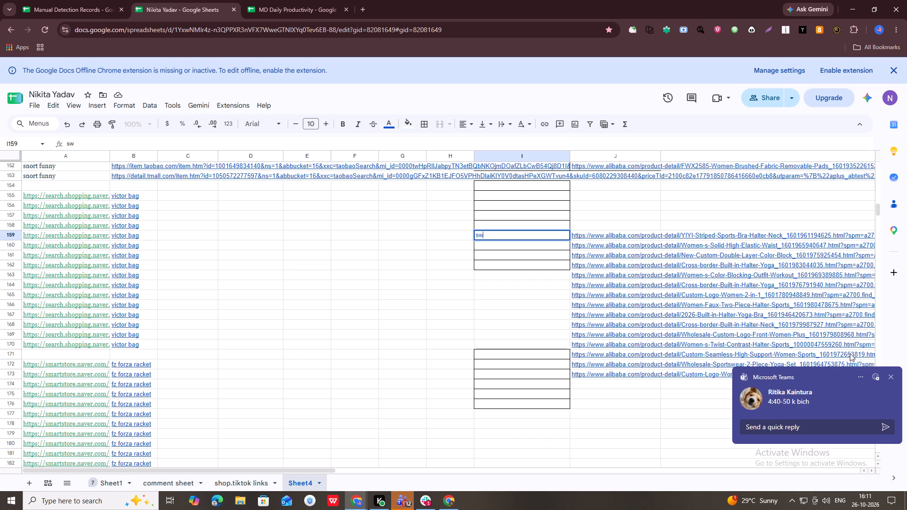
{"action": "left_click", "coordinate": [831, 395]}
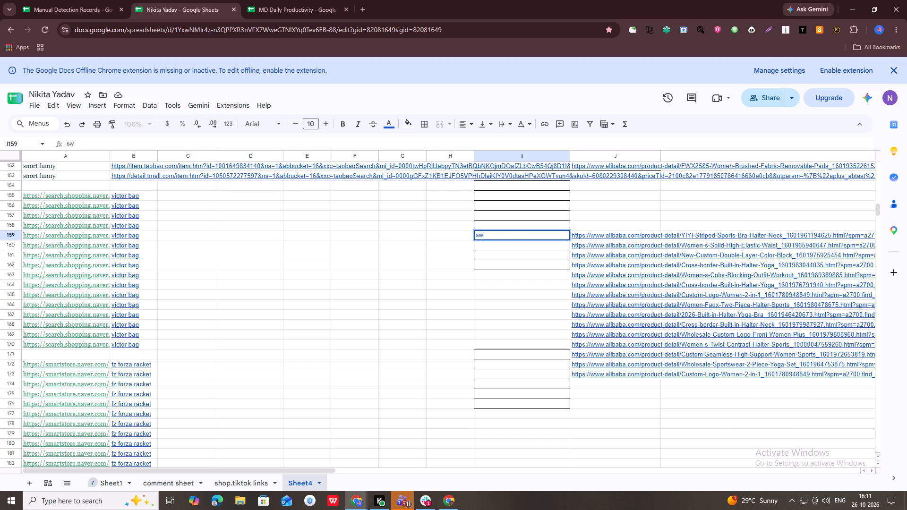
{"action": "type", "text": "T"}
{"action": "key", "text": "space"}
{"action": "type", "text": "Pants"}
{"action": "key", "text": "Right"}
{"action": "key", "text": "Right"}
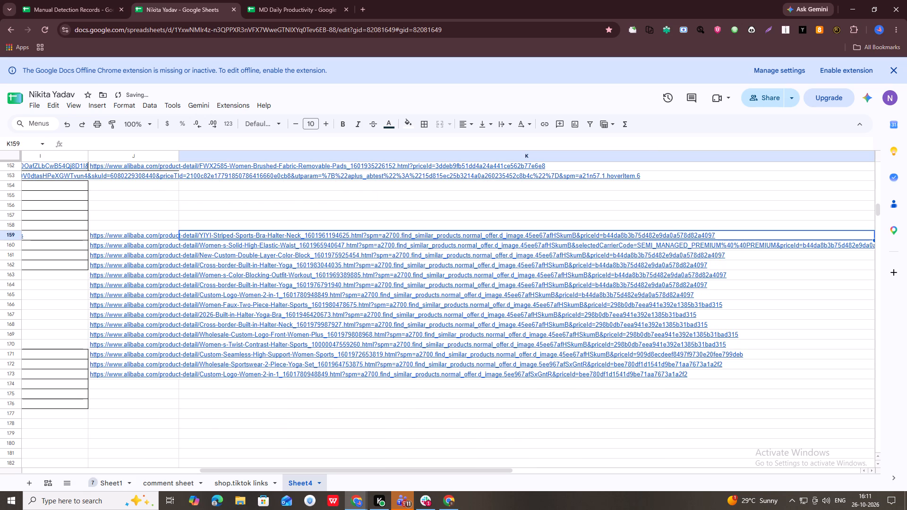
Fill the "swT Pants" label down column I from row 159 to row 173 beside the pasted links.
{"action": "key", "text": "Left"}
{"action": "key", "text": "Left"}
{"action": "key", "text": "shift+Down"}
{"action": "key", "text": "shift+Down"}
{"action": "key", "text": "shift+Down"}
{"action": "key", "text": "shift+Down"}
{"action": "key", "text": "shift+Down"}
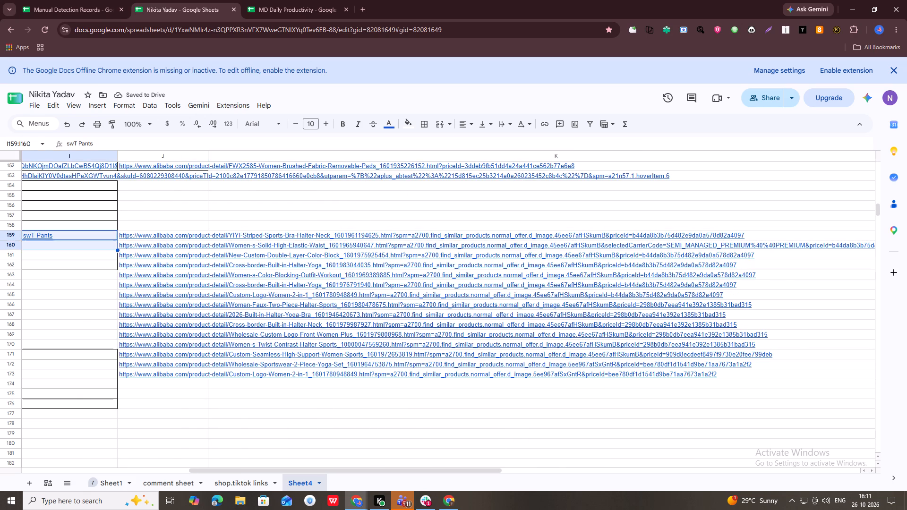
{"action": "key", "text": "shift+Down"}
{"action": "key", "text": "shift+Down"}
{"action": "key", "text": "shift+Down"}
{"action": "key", "text": "shift+Down"}
{"action": "key", "text": "shift+Down"}
{"action": "key", "text": "shift+Down"}
{"action": "key", "text": "shift+Down"}
{"action": "key", "text": "shift+Down"}
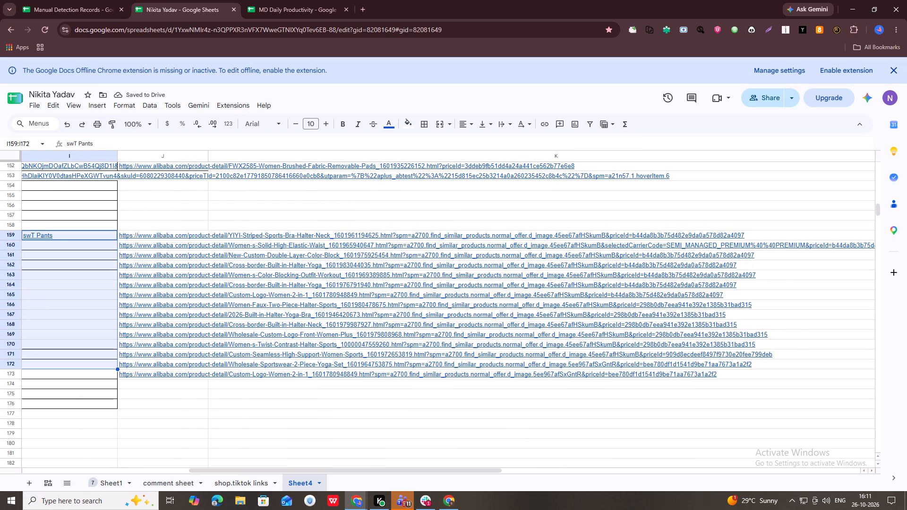
{"action": "key", "text": "shift+Down"}
{"action": "key", "text": "ctrl+d"}
{"action": "key", "text": "Down"}
{"action": "key", "text": "Right"}
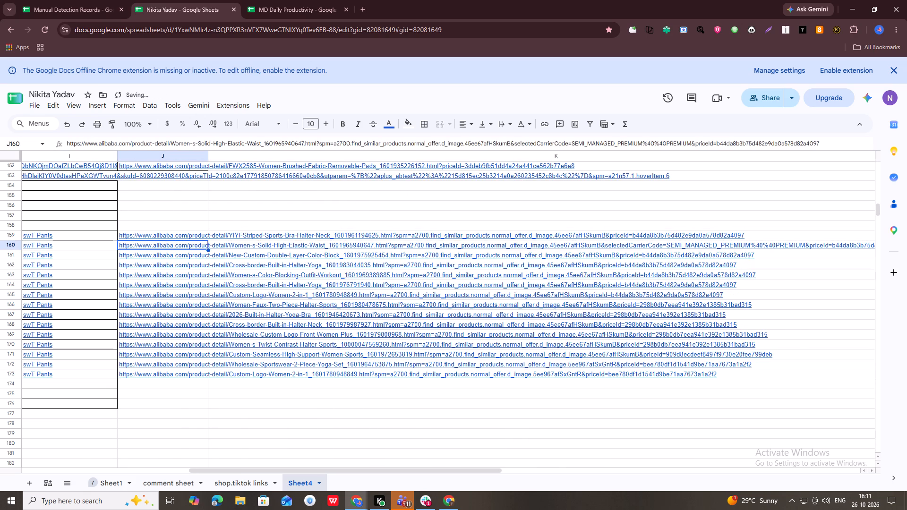
{"action": "key", "text": "Down"}
{"action": "key", "text": "ctrl+Down"}
{"action": "key", "text": "Down"}
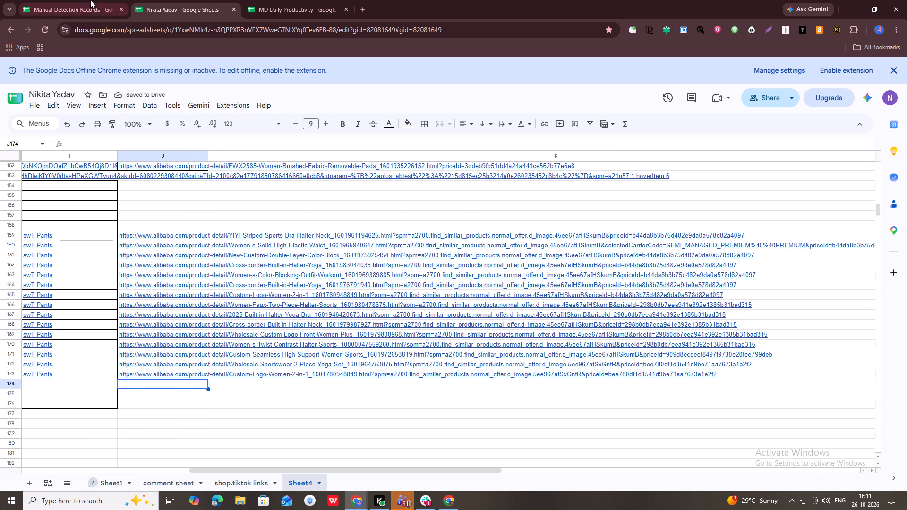
Clear the transferred Alibaba links from C101695 to C101709 in Manual Detection Records and apply all borders to those cells.
{"action": "left_click", "coordinate": [102, 0]}
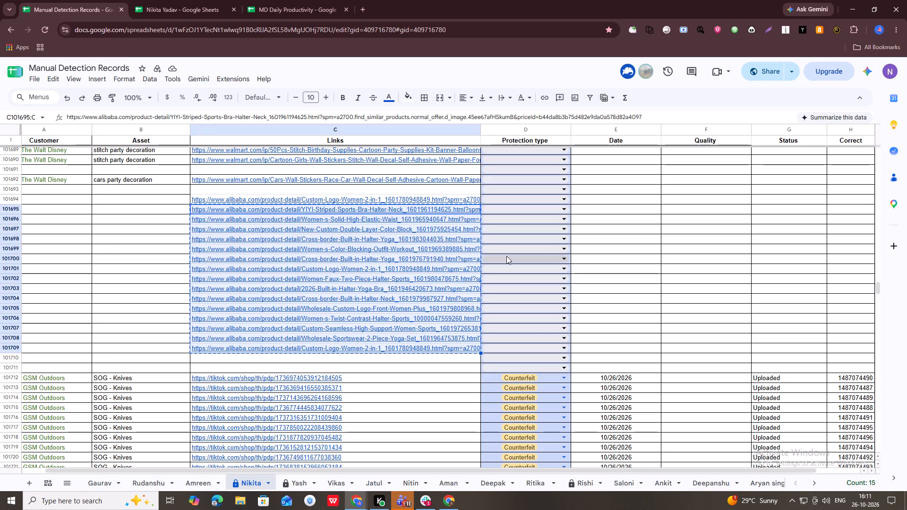
{"action": "key", "text": "Delete"}
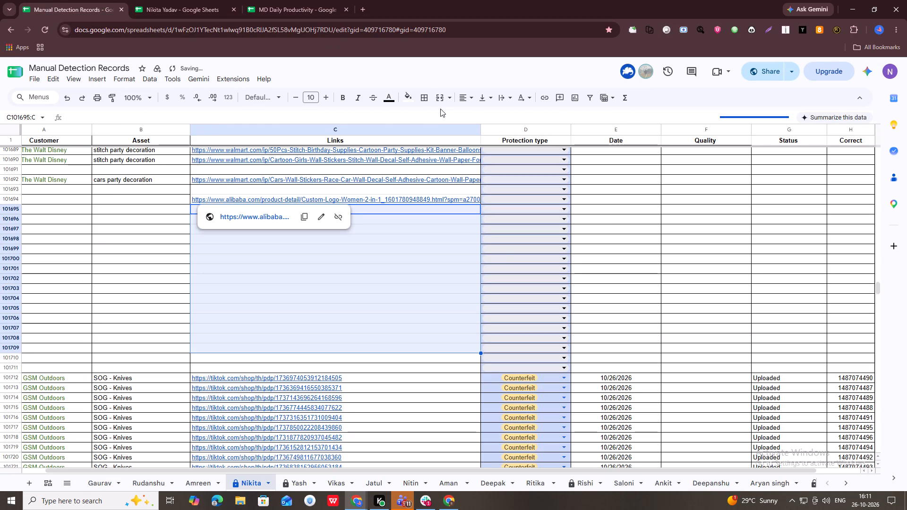
{"action": "left_click", "coordinate": [422, 98]}
{"action": "left_click", "coordinate": [431, 114]}
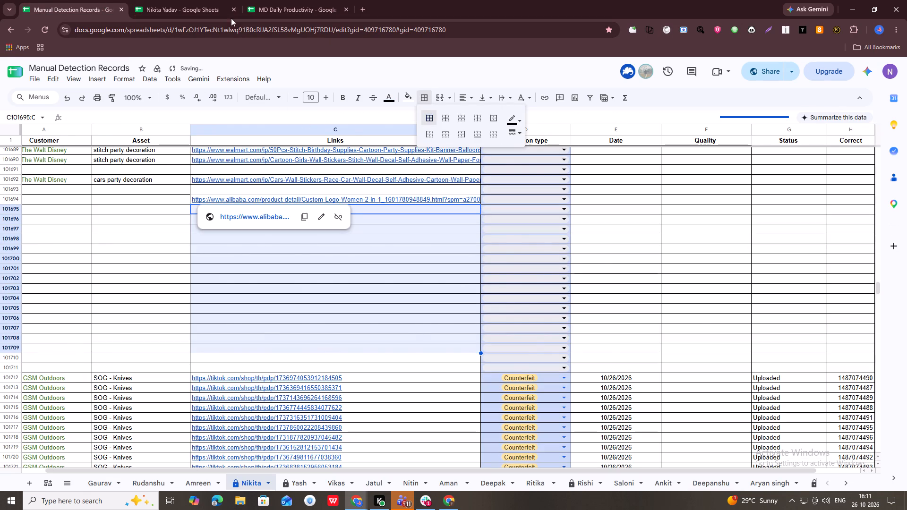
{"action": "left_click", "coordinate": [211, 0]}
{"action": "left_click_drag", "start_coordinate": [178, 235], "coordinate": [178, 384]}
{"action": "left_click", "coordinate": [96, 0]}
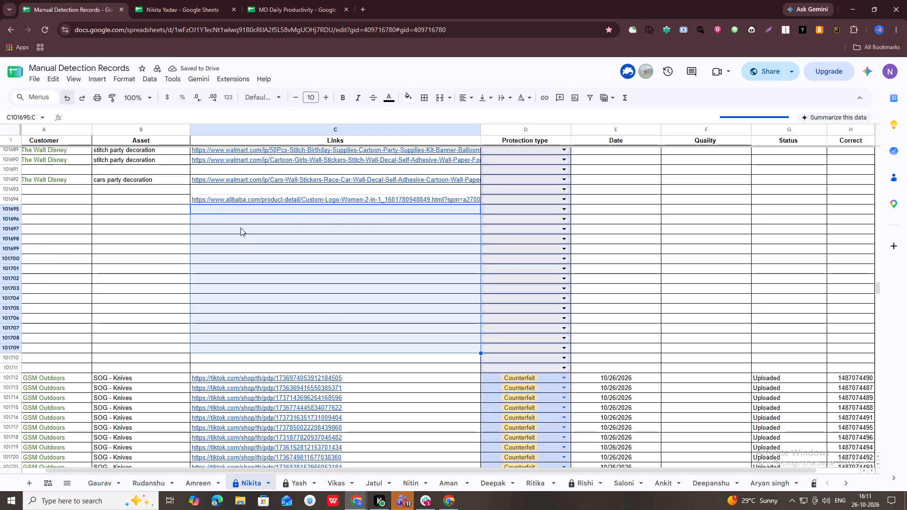
Copy asset SWT Active - 25 - Pants and customer SWT Enterprises Pty Ltd from the Red Points incident into row 101694 of the detection records.
{"action": "left_click", "coordinate": [303, 198]}
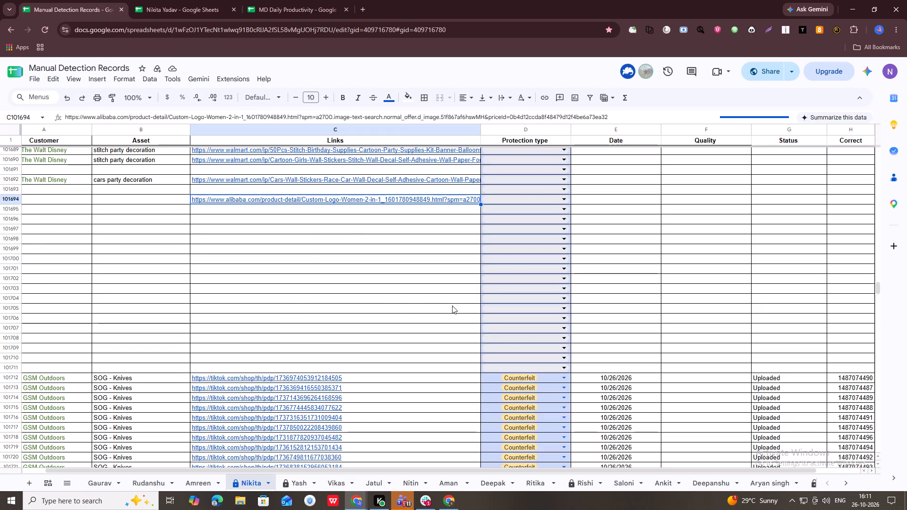
{"action": "scroll", "coordinate": [398, 301], "scroll_direction": "up", "scroll_amount": 2}
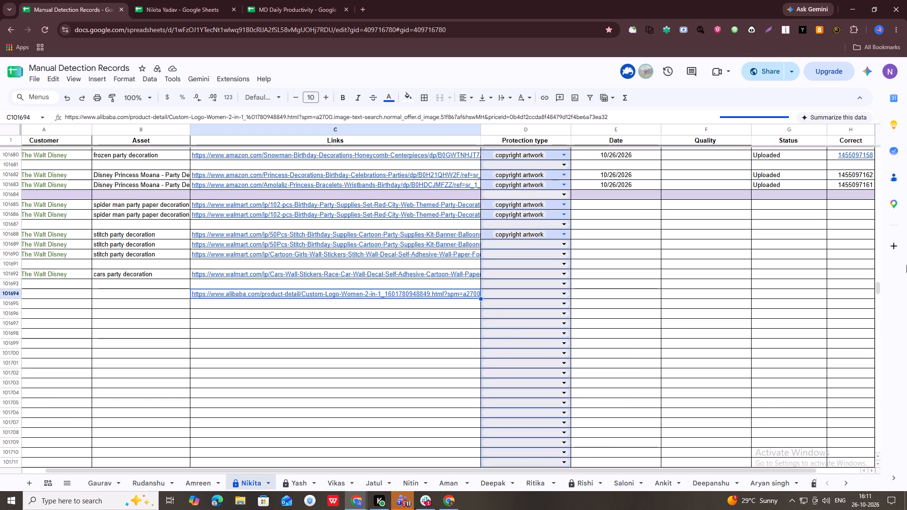
{"action": "key", "text": "alt+Tab"}
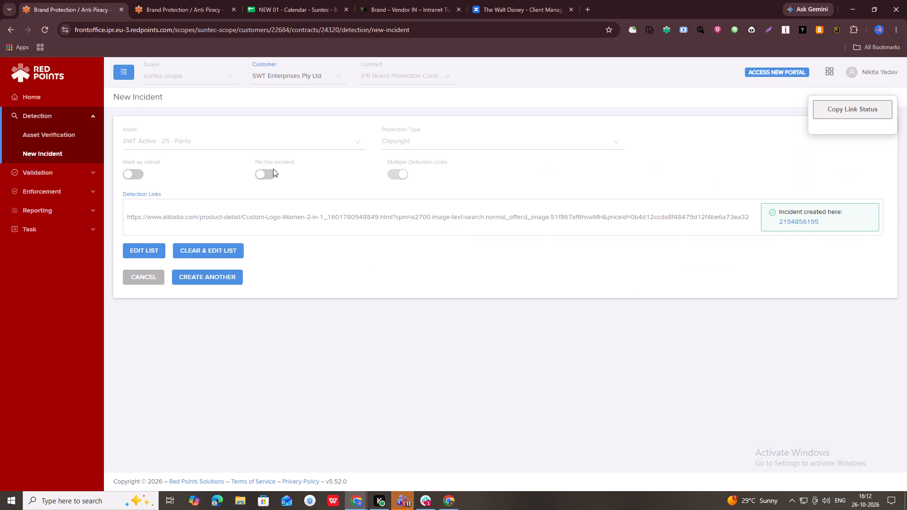
{"action": "left_click", "coordinate": [242, 141], "text": "alt"}
{"action": "key", "text": "alt+Tab"}
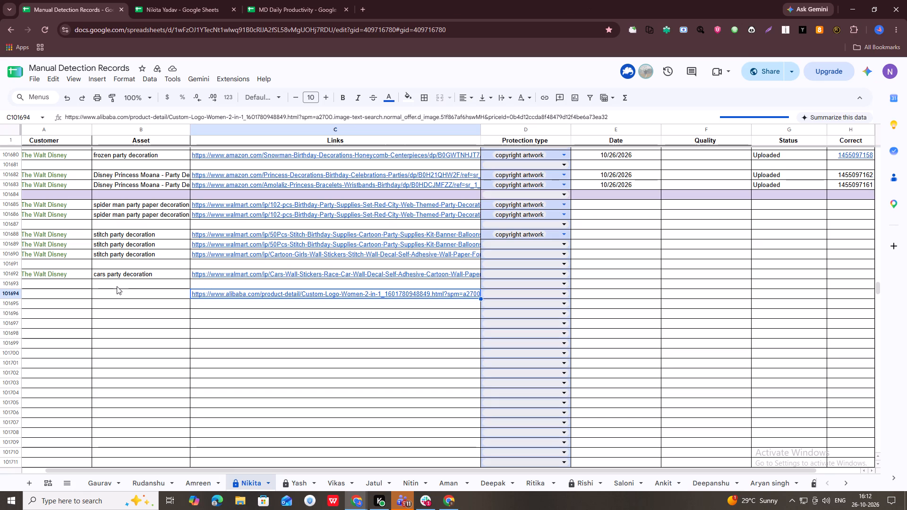
{"action": "left_click", "coordinate": [118, 292]}
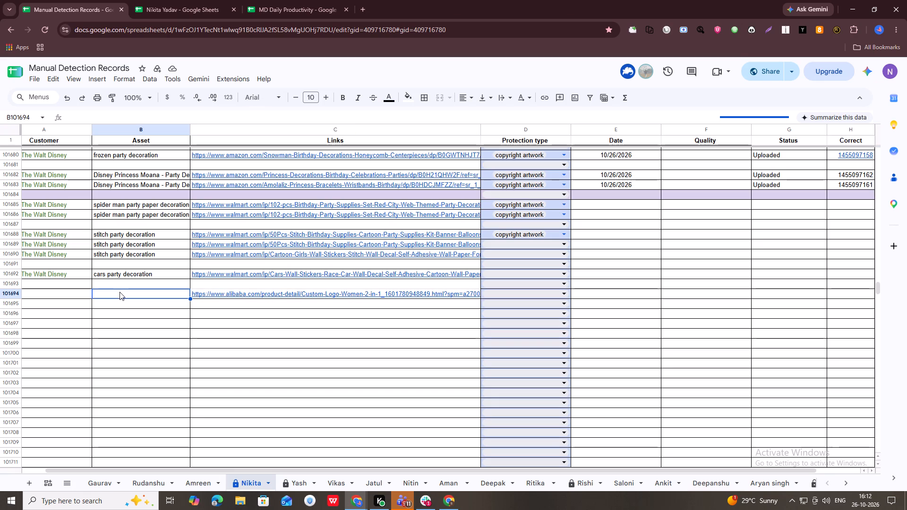
{"action": "key", "text": "ctrl+v"}
{"action": "left_click", "coordinate": [65, 294]}
{"action": "key", "text": "alt+Tab"}
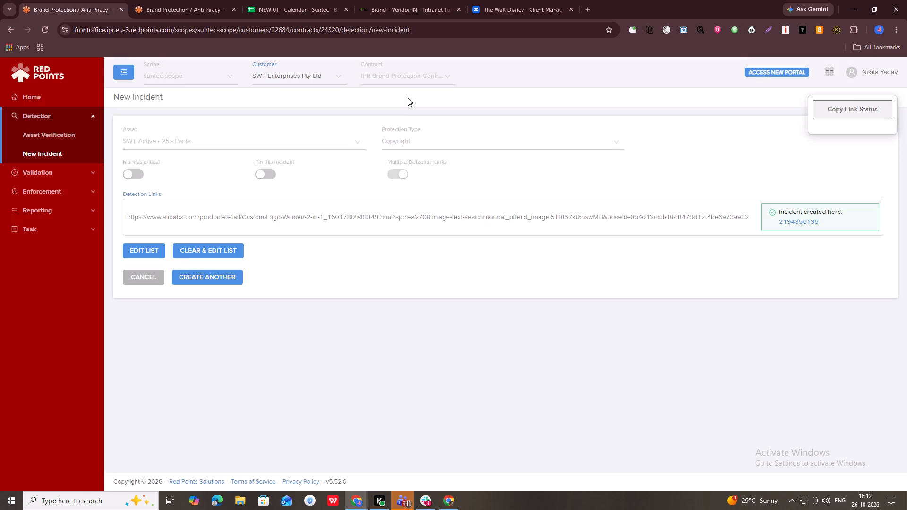
{"action": "left_click", "coordinate": [302, 78], "text": "alt"}
{"action": "key", "text": "alt+Tab"}
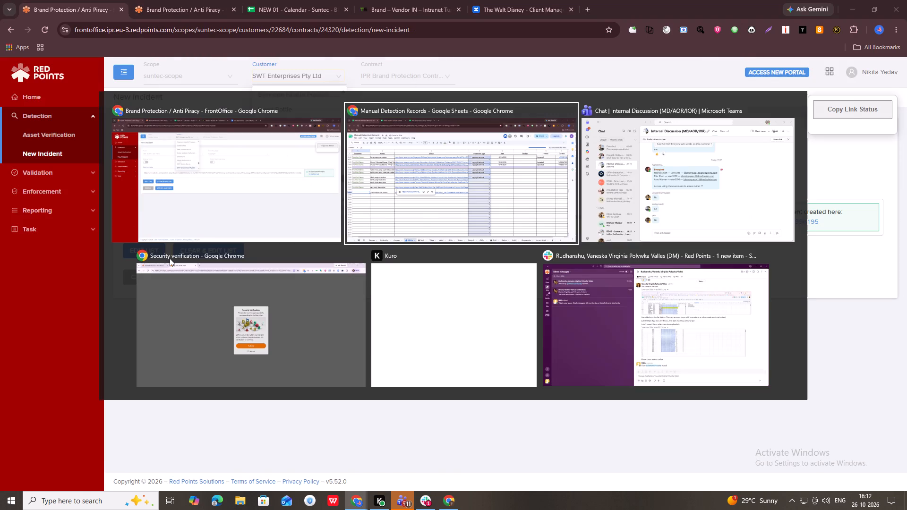
{"action": "key", "text": "ctrl+shift+v"}
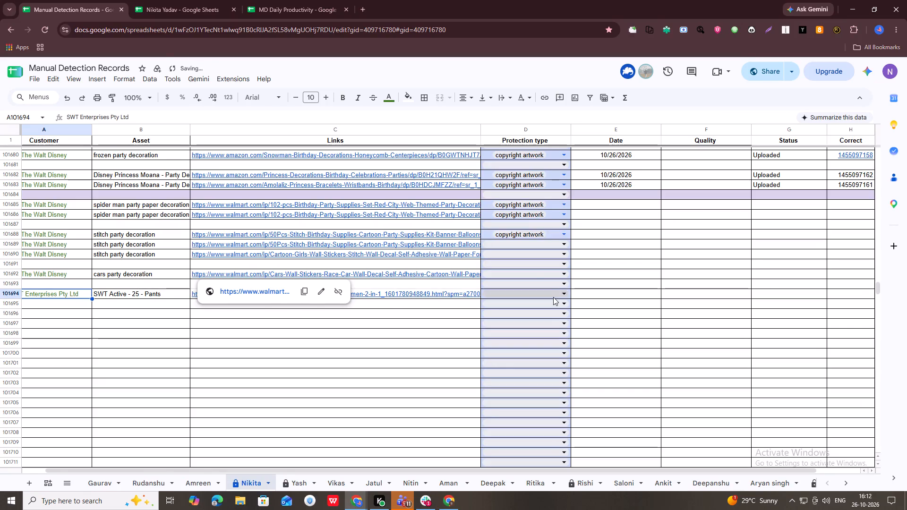
Complete row 101694 with protection type Copyright, date 10/26/2026 and status "uploaded".
{"action": "left_click", "coordinate": [511, 292]}
{"action": "left_click", "coordinate": [510, 368]}
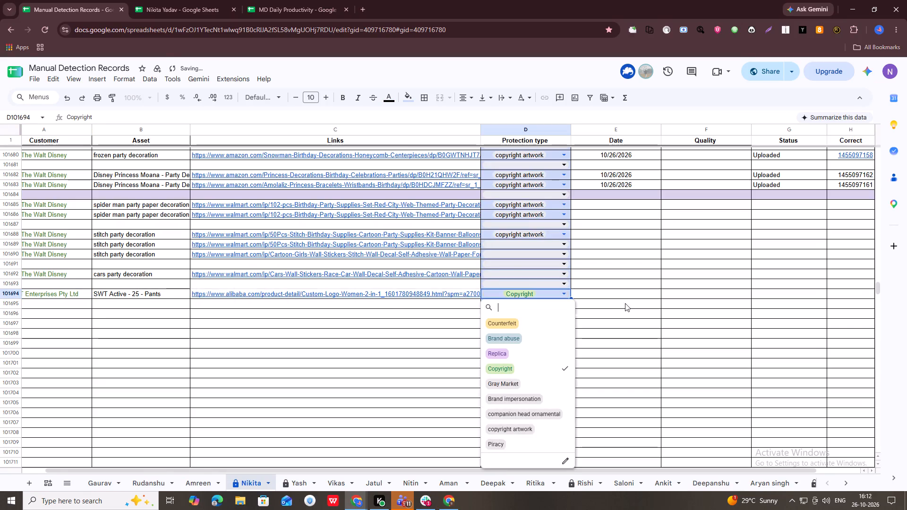
{"action": "left_click", "coordinate": [624, 293]}
{"action": "key", "text": "ctrl+semicolon"}
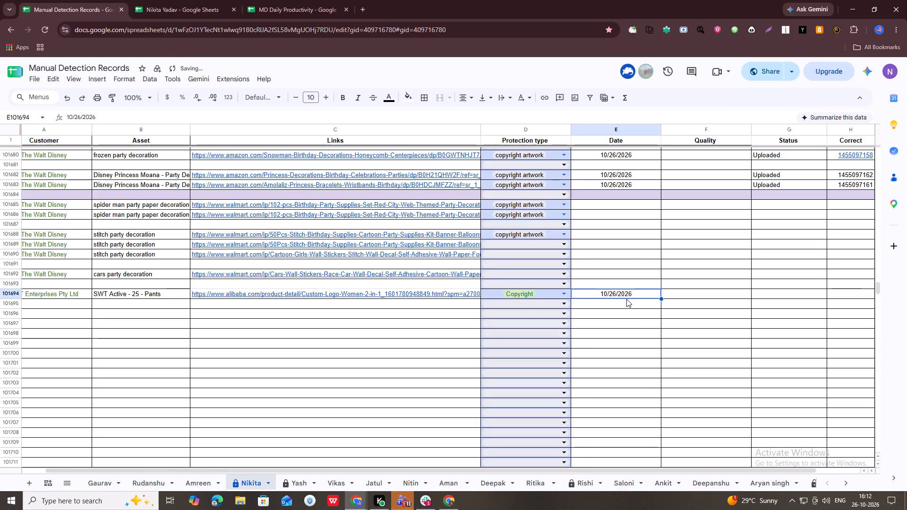
{"action": "key", "text": "Right"}
{"action": "key", "text": "Right"}
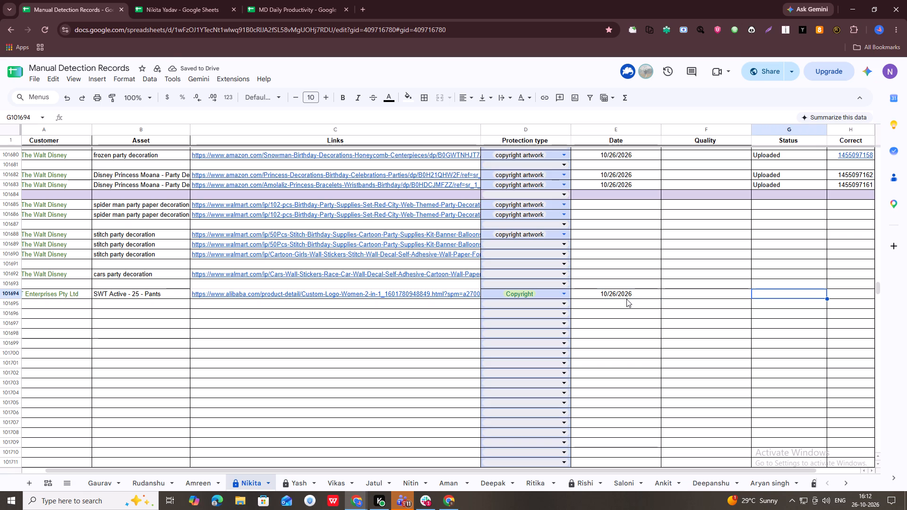
{"action": "type", "text": "uploaded"}
{"action": "left_click", "coordinate": [297, 355]}
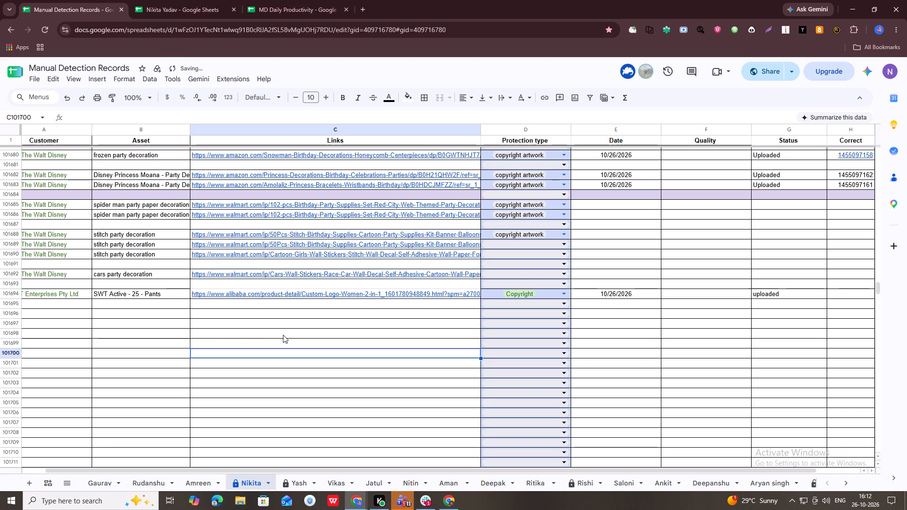
Copy the SWT Enterprises Pty Ltd entry spanning A101694 to G101694 for reuse among the earlier records.
{"action": "scroll", "coordinate": [284, 324], "scroll_direction": "up", "scroll_amount": 16}
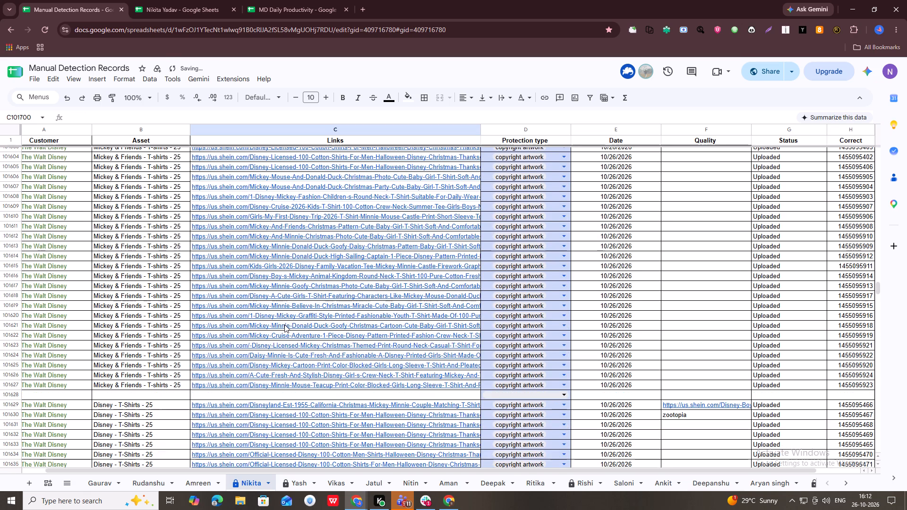
{"action": "scroll", "coordinate": [284, 324], "scroll_direction": "up", "scroll_amount": 10}
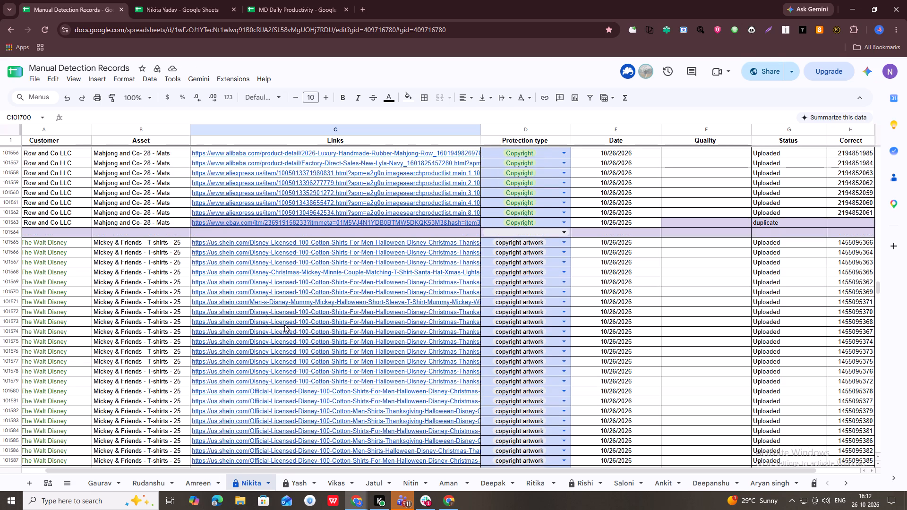
{"action": "scroll", "coordinate": [284, 324], "scroll_direction": "down", "scroll_amount": 14}
{"action": "scroll", "coordinate": [284, 324], "scroll_direction": "down", "scroll_amount": 13}
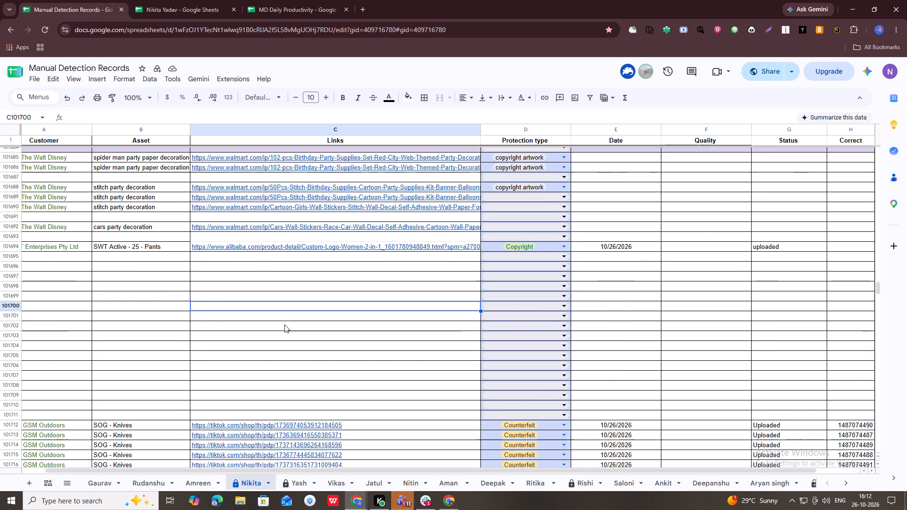
{"action": "left_click", "coordinate": [56, 248]}
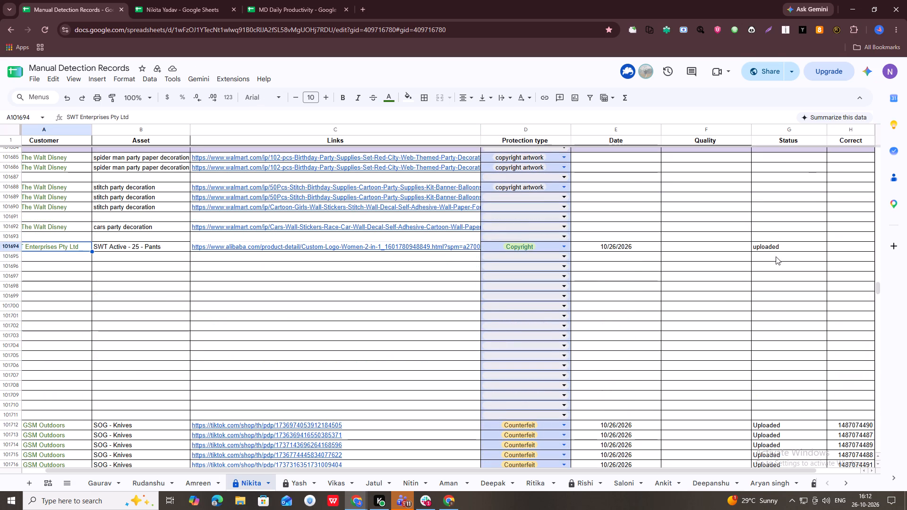
{"action": "left_click", "coordinate": [776, 247], "text": "shift"}
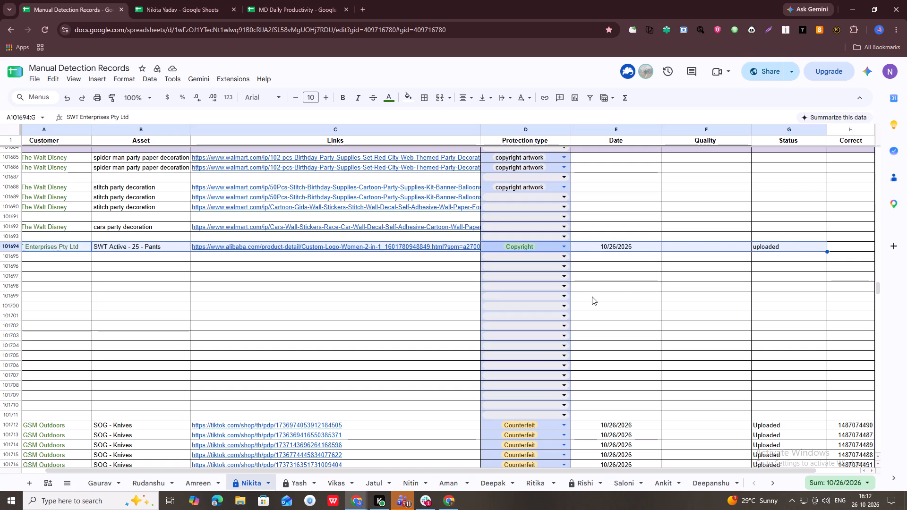
{"action": "key", "text": "ctrl+c"}
Insert two blank rows above purple row 101564, directly below the Mahjong Row and Co LLC entries.
{"action": "scroll", "coordinate": [342, 320], "scroll_direction": "up", "scroll_amount": 20}
{"action": "scroll", "coordinate": [342, 320], "scroll_direction": "up", "scroll_amount": 6}
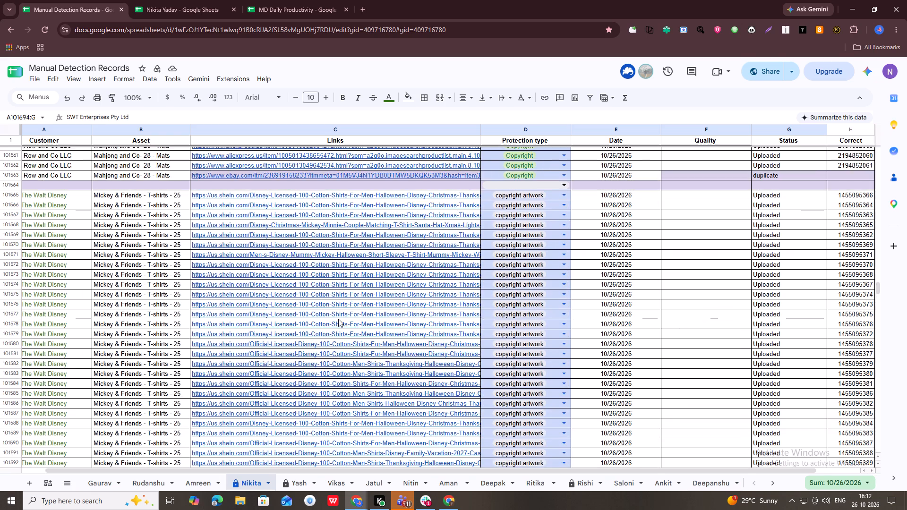
{"action": "scroll", "coordinate": [338, 319], "scroll_direction": "up", "scroll_amount": 4}
{"action": "left_click", "coordinate": [0, 374]}
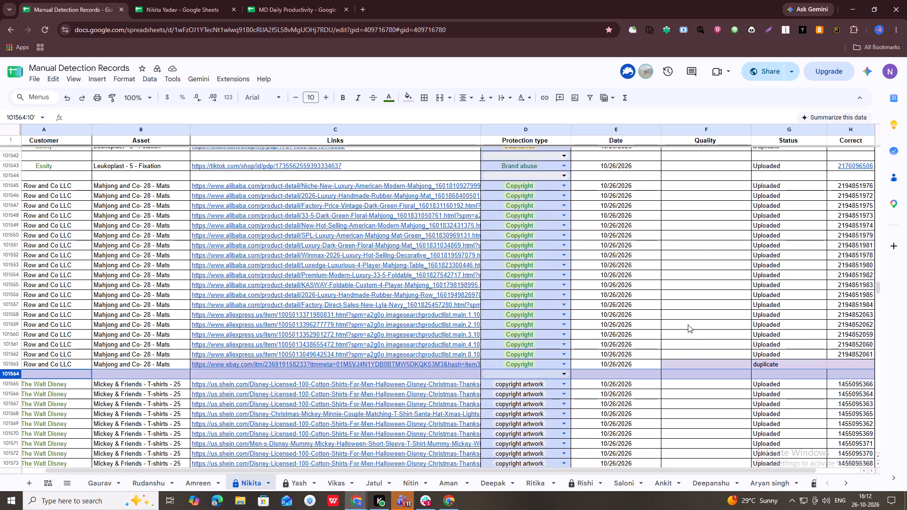
{"action": "key", "text": "ctrl+alt+equal"}
{"action": "key", "text": "Right"}
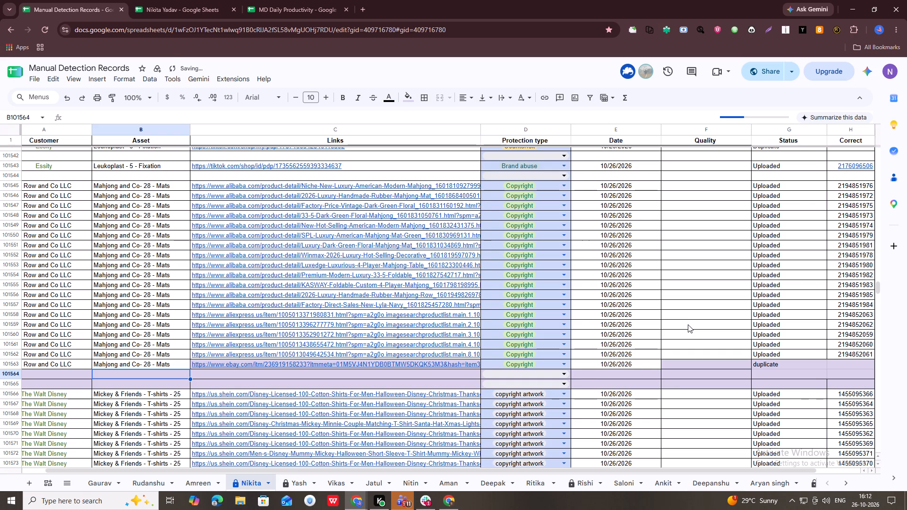
{"action": "key", "text": "Left"}
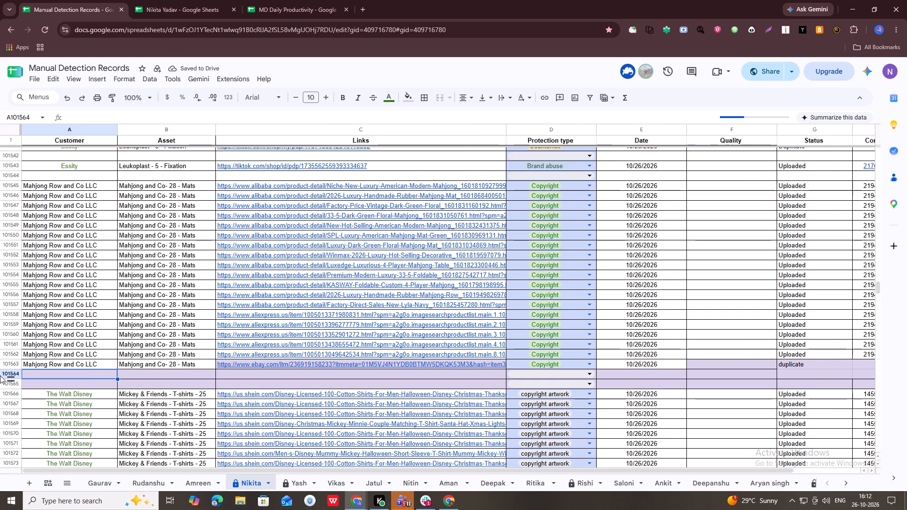
{"action": "left_click", "coordinate": [0, 372]}
{"action": "key", "text": "ctrl+alt+equal"}
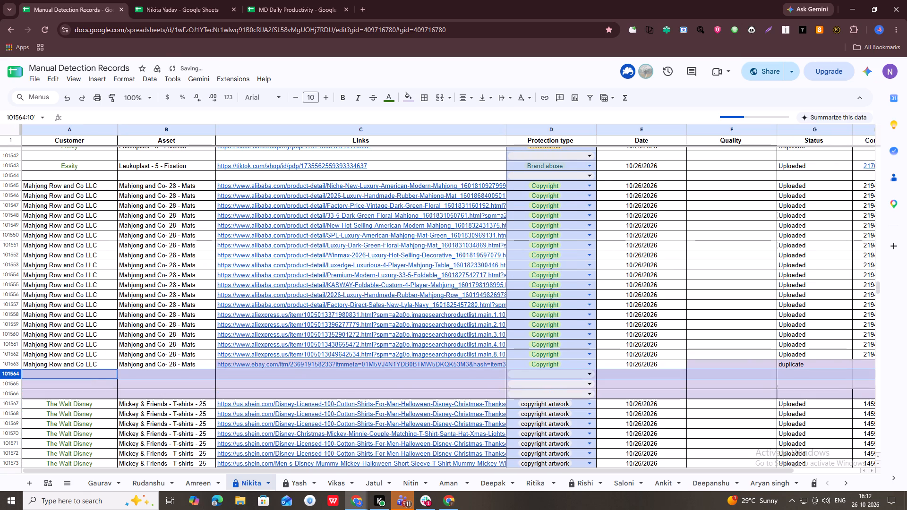
Fill the two rows 101564 and 101565 with white.
{"action": "left_click", "coordinate": [82, 382], "text": "shift"}
{"action": "left_click", "coordinate": [3, 372]}
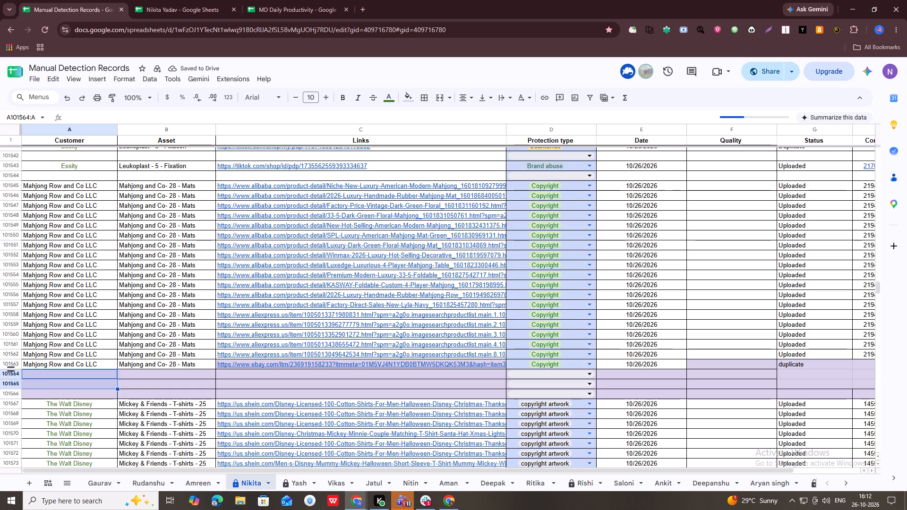
{"action": "left_click", "coordinate": [5, 385], "text": "shift"}
{"action": "left_click", "coordinate": [415, 102]}
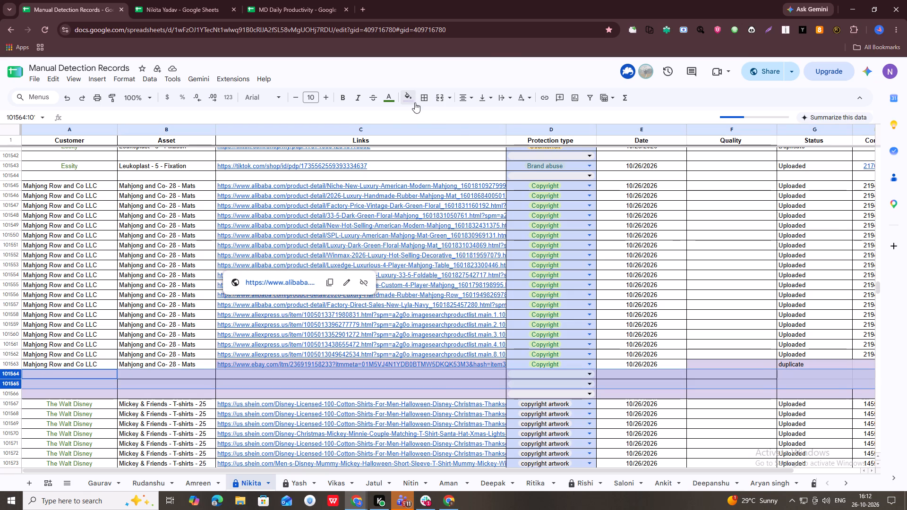
{"action": "left_click", "coordinate": [504, 130]}
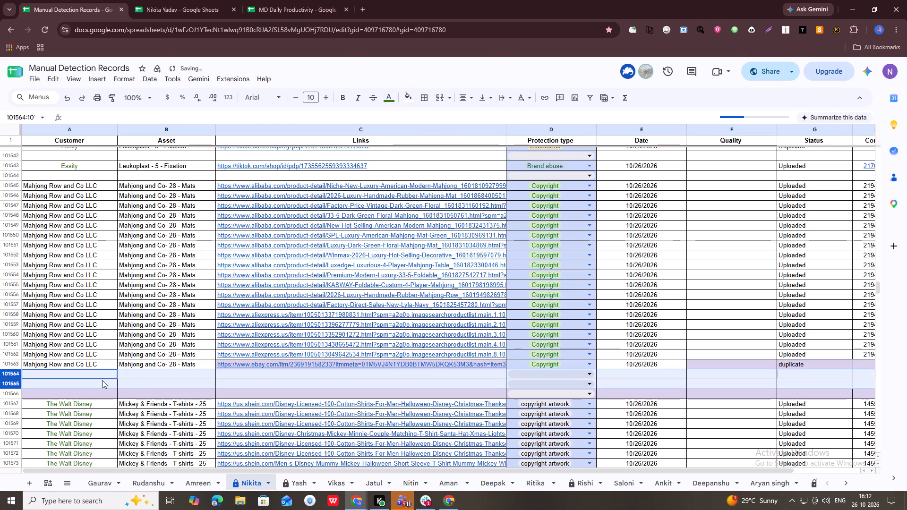
Paste the copied SWT Enterprises entry into row 101565, starting at the Customer column.
{"action": "left_click", "coordinate": [85, 385]}
{"action": "key", "text": "ctrl+v"}
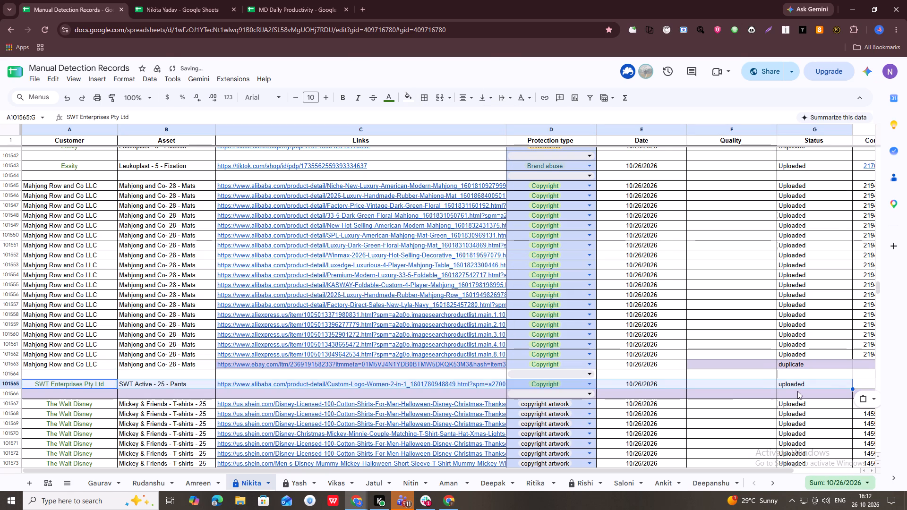
{"action": "left_click", "coordinate": [830, 376]}
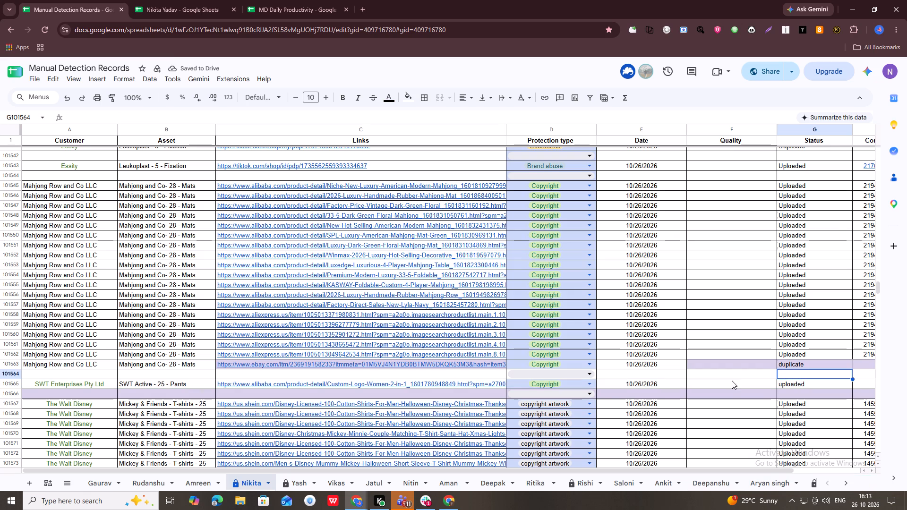
Set a white fill on the duplicate eBay entry's cells from C101563 to column H.
{"action": "left_click", "coordinate": [316, 361]}
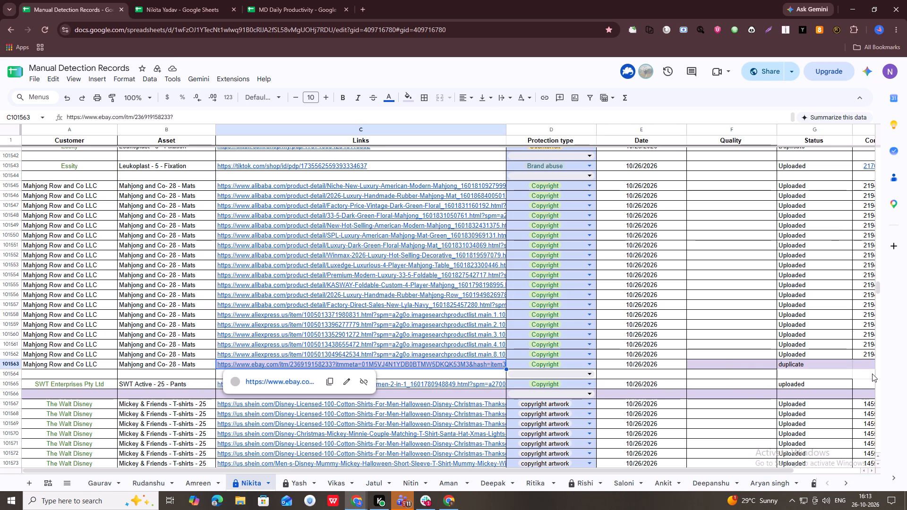
{"action": "left_click", "coordinate": [857, 363], "text": "shift"}
{"action": "left_click", "coordinate": [410, 104]}
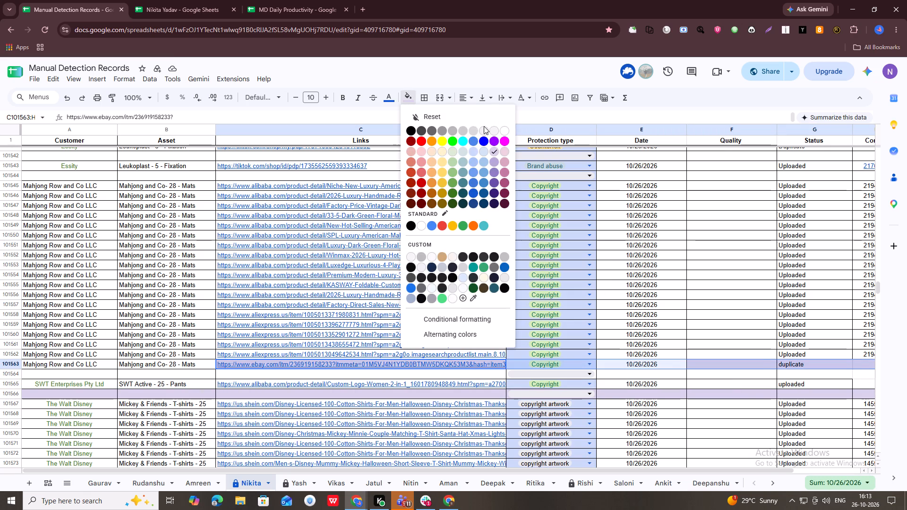
{"action": "left_click", "coordinate": [503, 133]}
{"action": "left_click", "coordinate": [862, 385]}
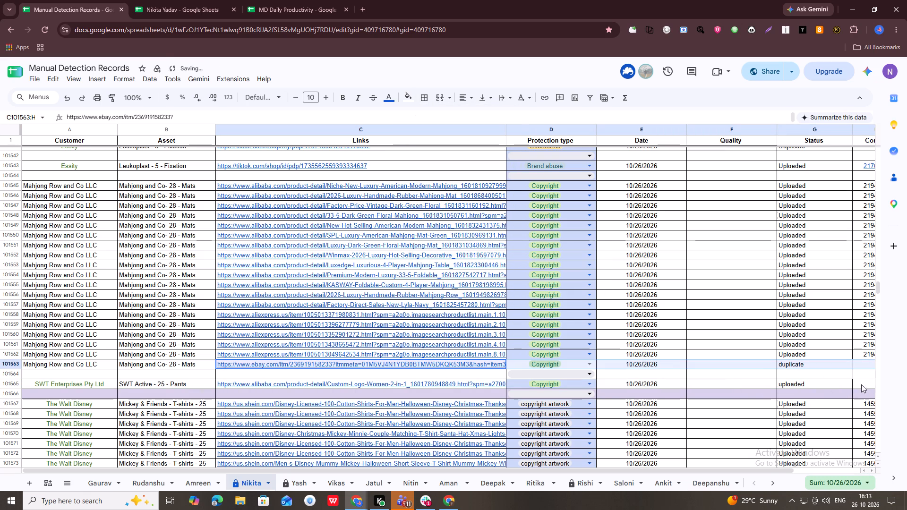
{"action": "key", "text": "alt+Tab"}
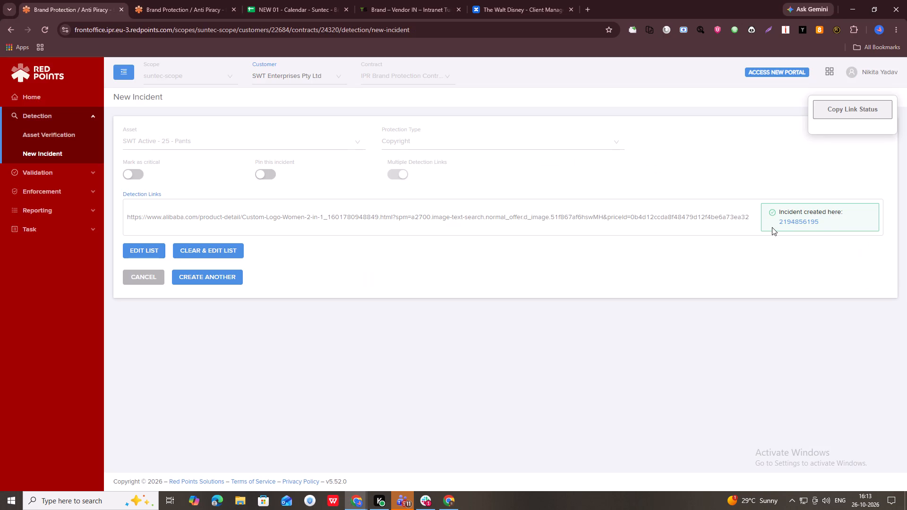
{"action": "left_click_drag", "start_coordinate": [772, 227], "coordinate": [830, 225]}
{"action": "key", "text": "ctrl+c"}
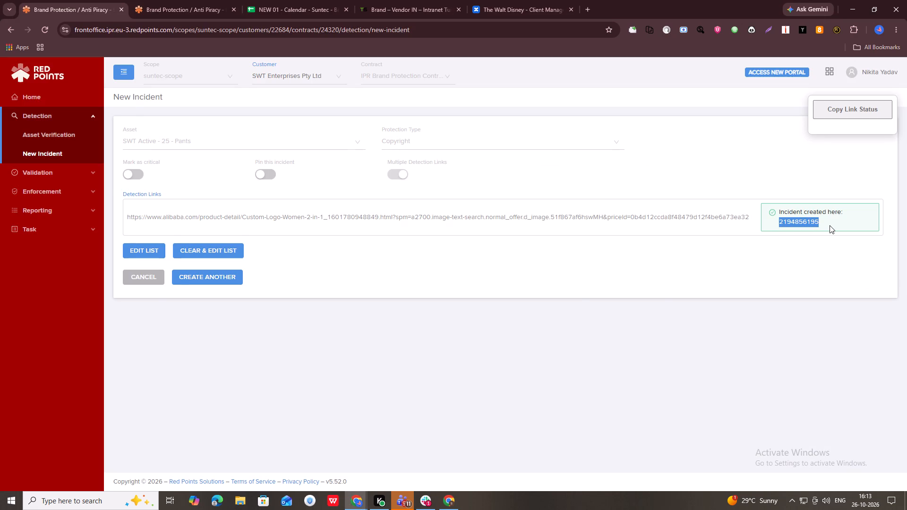
{"action": "key", "text": "alt+Tab"}
{"action": "key", "text": "ctrl+v"}
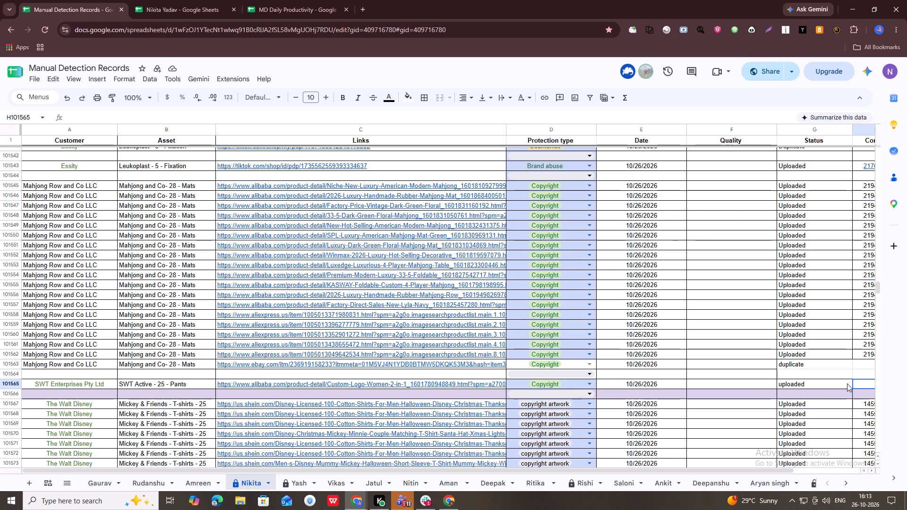
Clear the original SWT Enterprises entry from A101696 to G101696, below the Walt Disney party decoration rows.
{"action": "scroll", "coordinate": [706, 370], "scroll_direction": "down", "scroll_amount": 2}
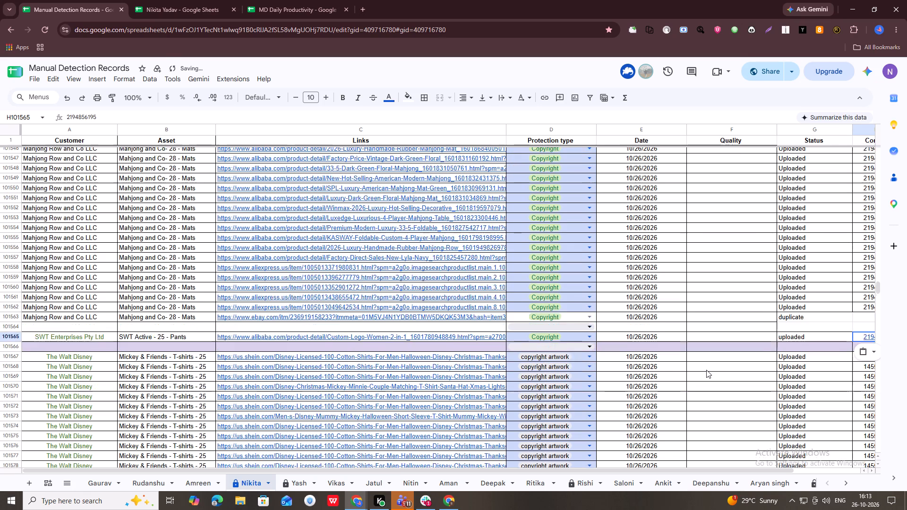
{"action": "scroll", "coordinate": [706, 370], "scroll_direction": "down", "scroll_amount": 18}
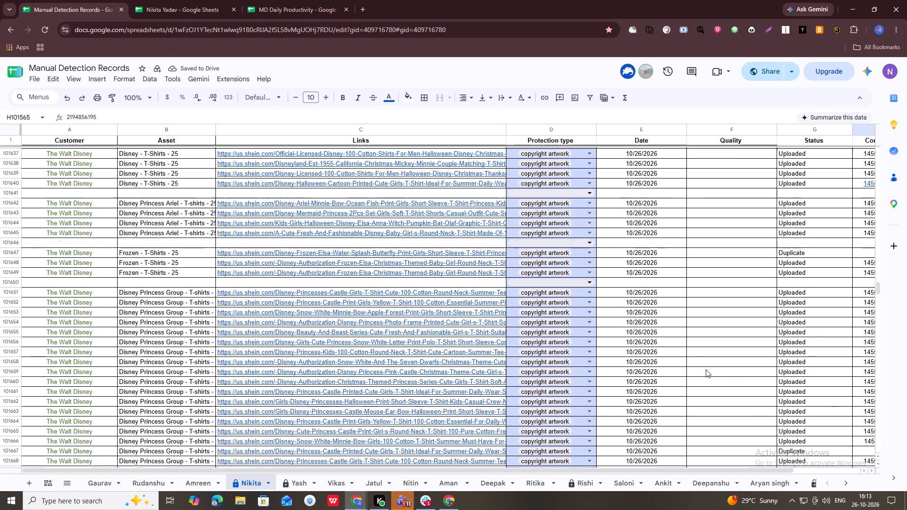
{"action": "scroll", "coordinate": [706, 369], "scroll_direction": "down", "scroll_amount": 12}
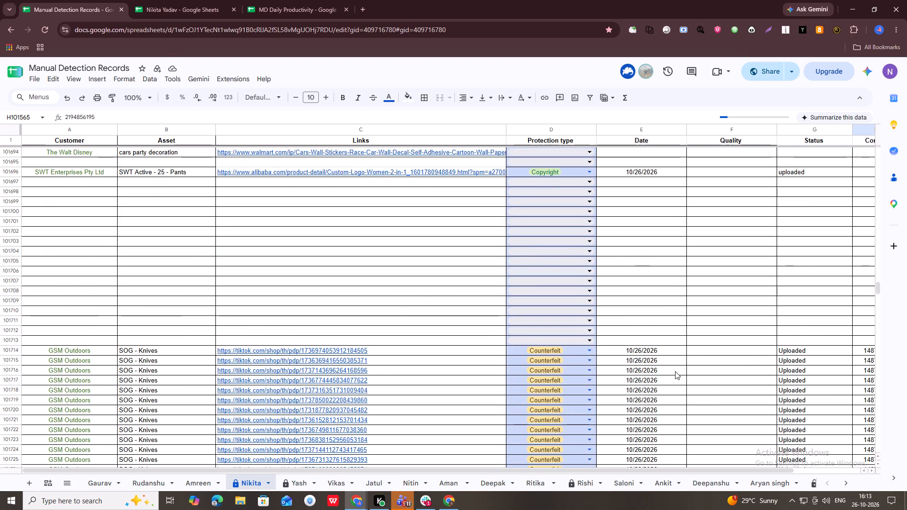
{"action": "left_click", "coordinate": [54, 170]}
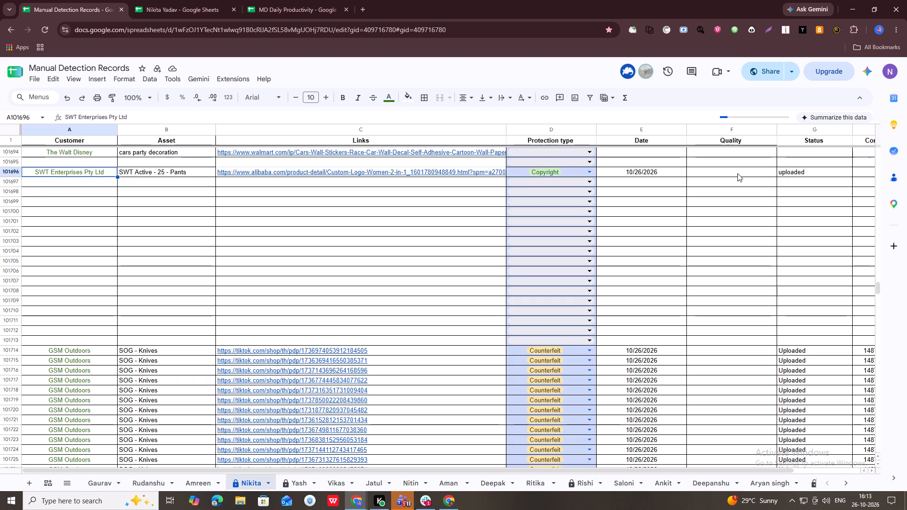
{"action": "left_click", "coordinate": [796, 177], "text": "shift"}
{"action": "key", "text": "Delete"}
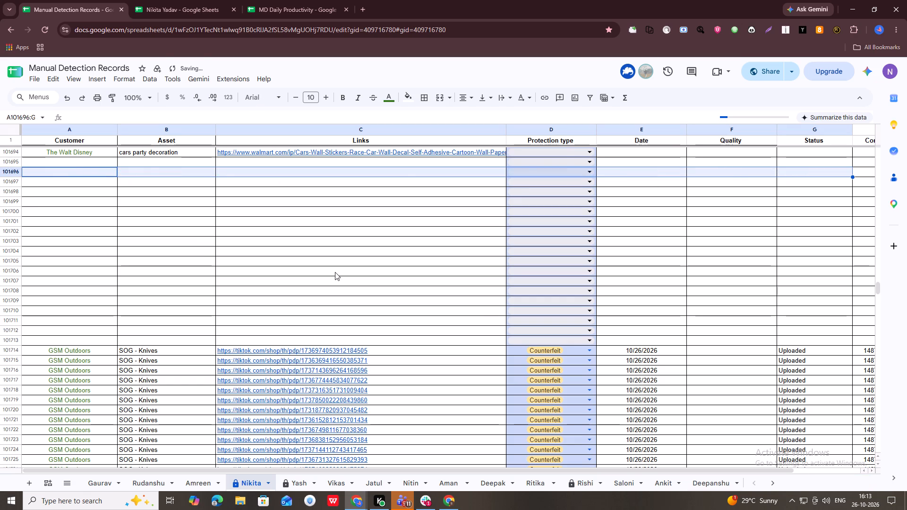
Copy the Walt Disney Walmart party decoration block A101687 to E101694 and paste it at A101816, below the GSM Outdoors entries.
{"action": "scroll", "coordinate": [335, 272], "scroll_direction": "up", "scroll_amount": 4}
{"action": "left_click", "coordinate": [310, 392]}
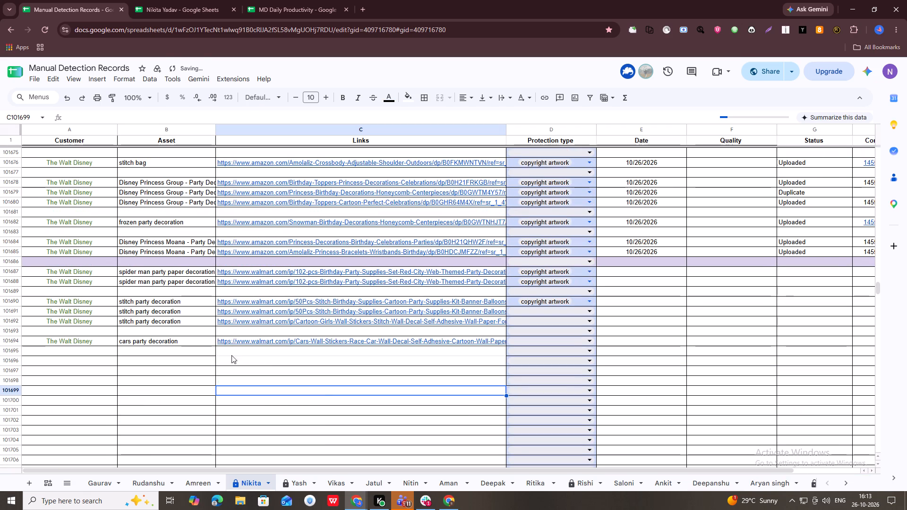
{"action": "left_click", "coordinate": [67, 273]}
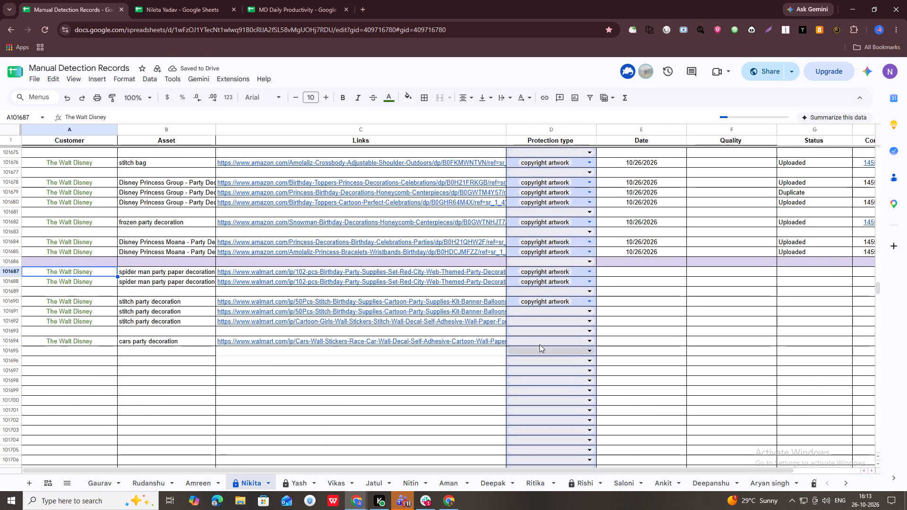
{"action": "left_click", "coordinate": [604, 343], "text": "shift"}
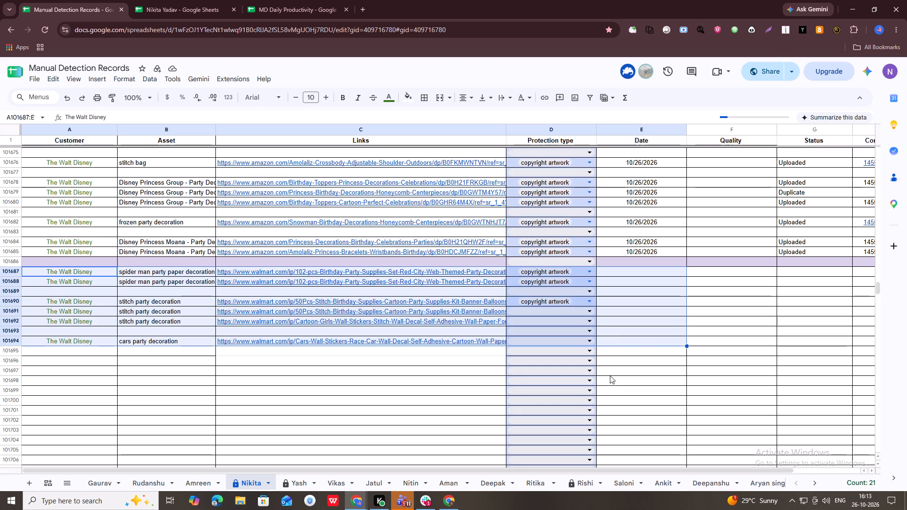
{"action": "key", "text": "ctrl+c"}
{"action": "scroll", "coordinate": [529, 348], "scroll_direction": "down", "scroll_amount": 11}
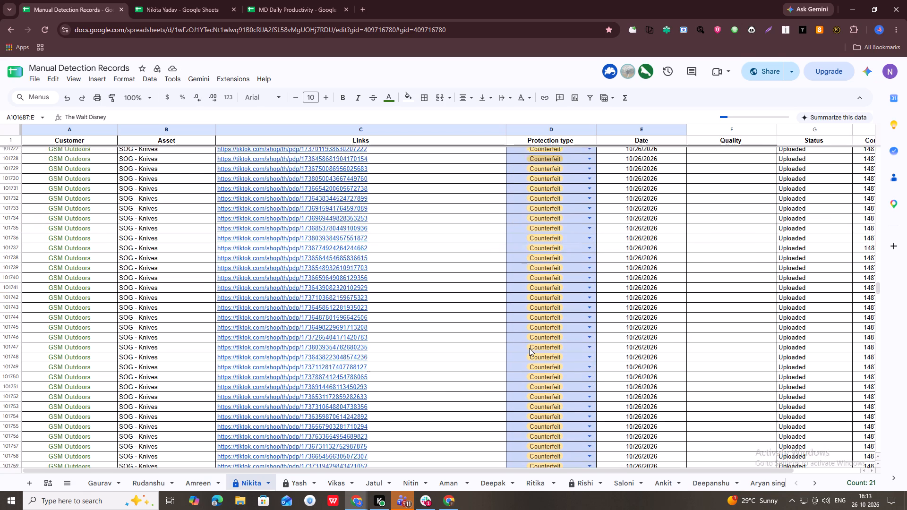
{"action": "scroll", "coordinate": [529, 348], "scroll_direction": "down", "scroll_amount": 17}
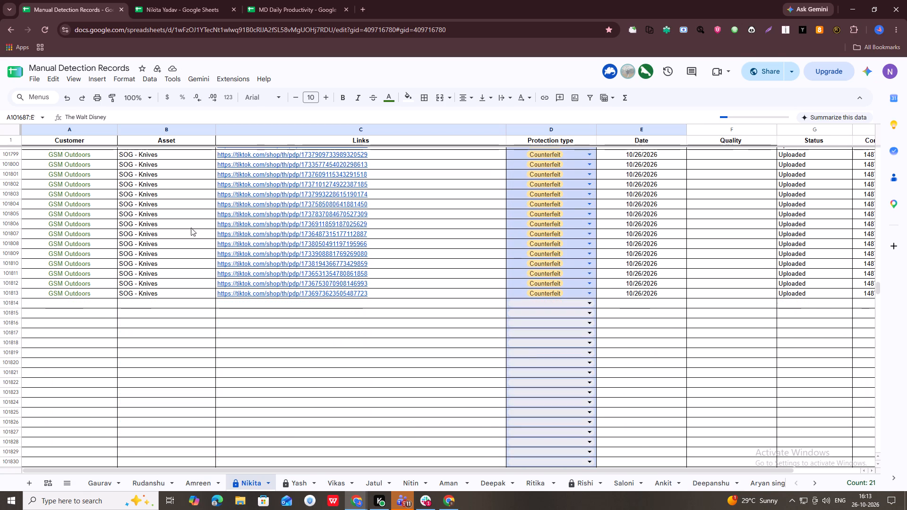
{"action": "left_click", "coordinate": [81, 221]}
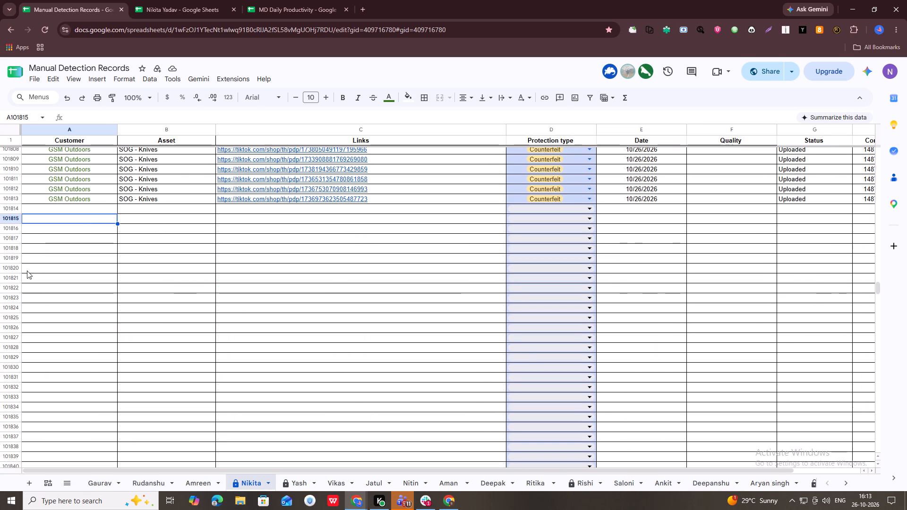
{"action": "left_click", "coordinate": [38, 223]}
{"action": "left_click", "coordinate": [63, 229]}
{"action": "key", "text": "ctrl+v"}
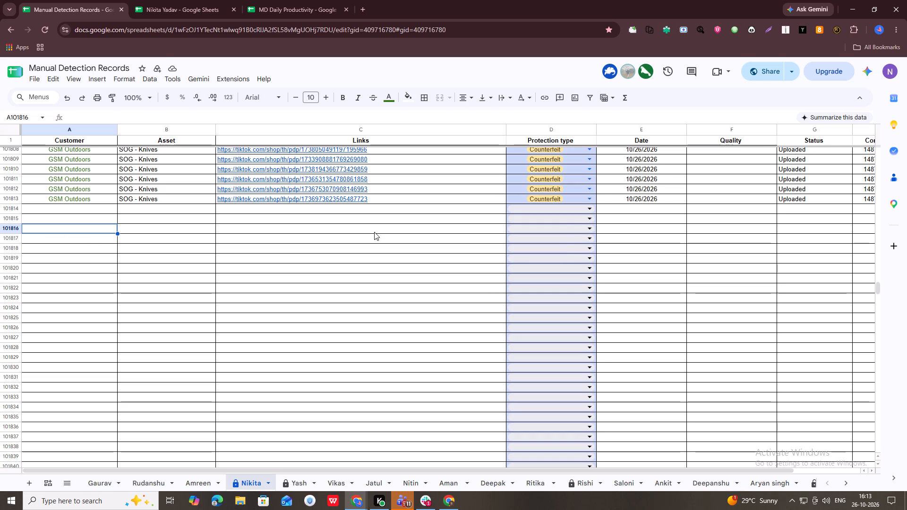
Clear the original Walt Disney Walmart party decoration block from A101687 to E101694, below the purple separator row.
{"action": "scroll", "coordinate": [473, 221], "scroll_direction": "up", "scroll_amount": 3}
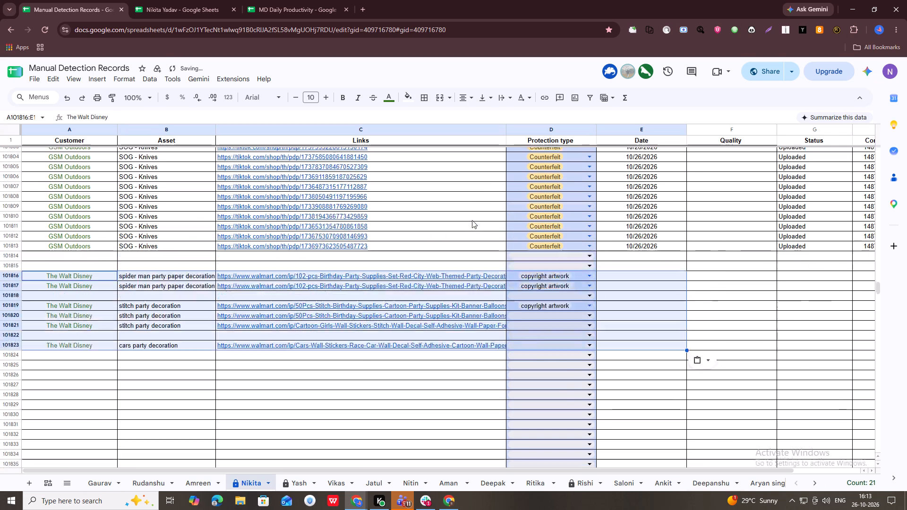
{"action": "scroll", "coordinate": [472, 220], "scroll_direction": "up", "scroll_amount": 20}
{"action": "scroll", "coordinate": [472, 220], "scroll_direction": "up", "scroll_amount": 7}
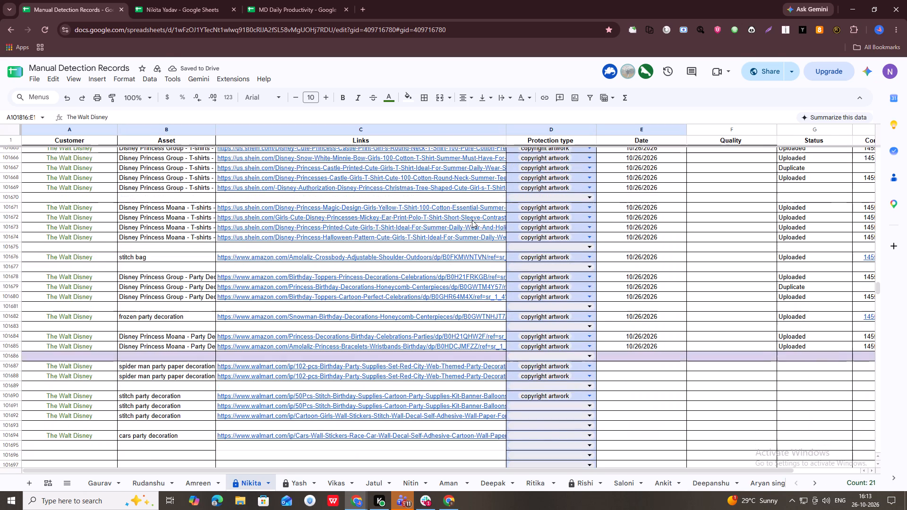
{"action": "scroll", "coordinate": [161, 313], "scroll_direction": "down", "scroll_amount": 2}
{"action": "left_click", "coordinate": [58, 278]}
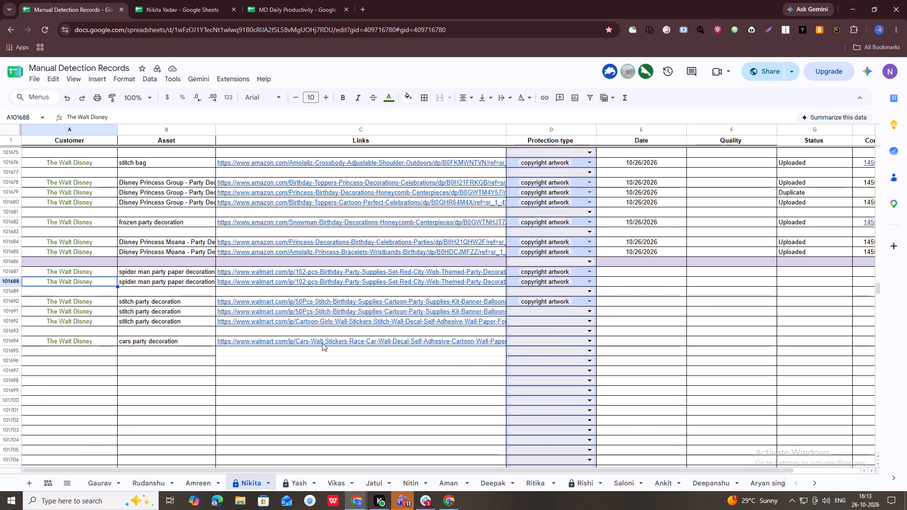
{"action": "left_click", "coordinate": [55, 269]}
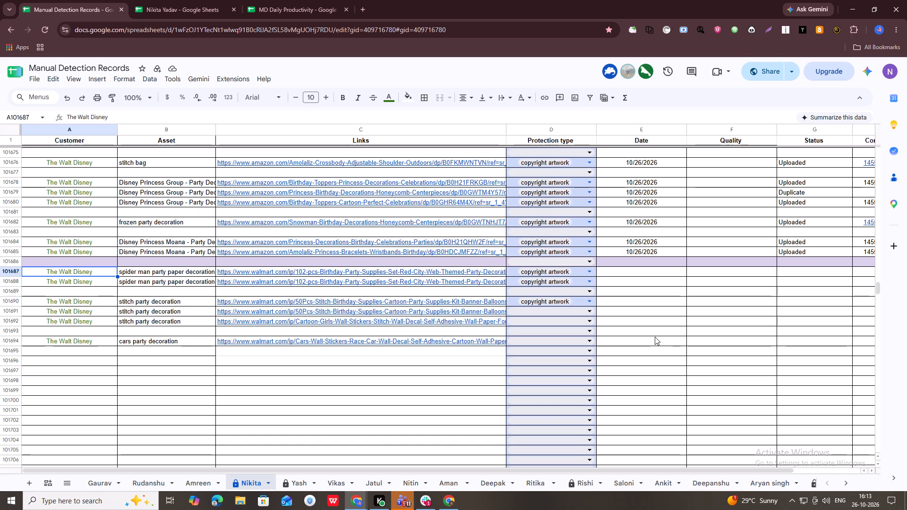
{"action": "left_click", "coordinate": [655, 337], "text": "shift"}
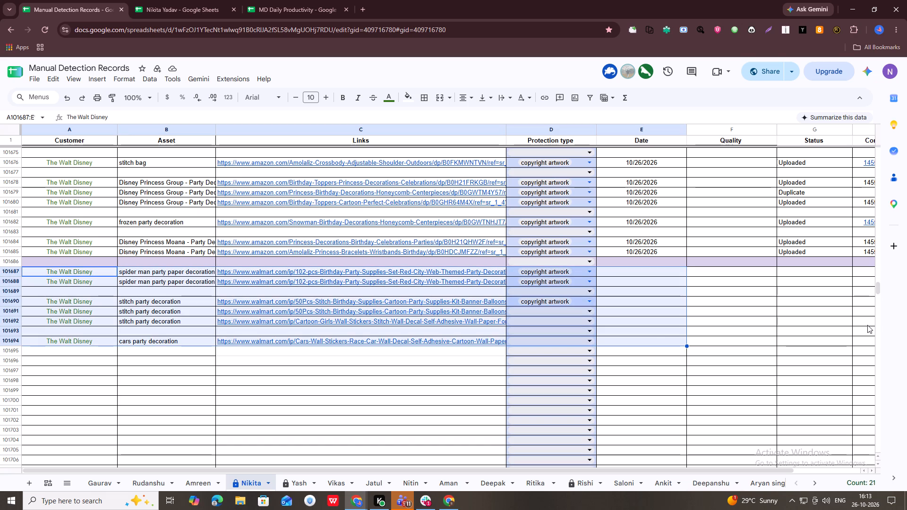
{"action": "key", "text": "Insert"}
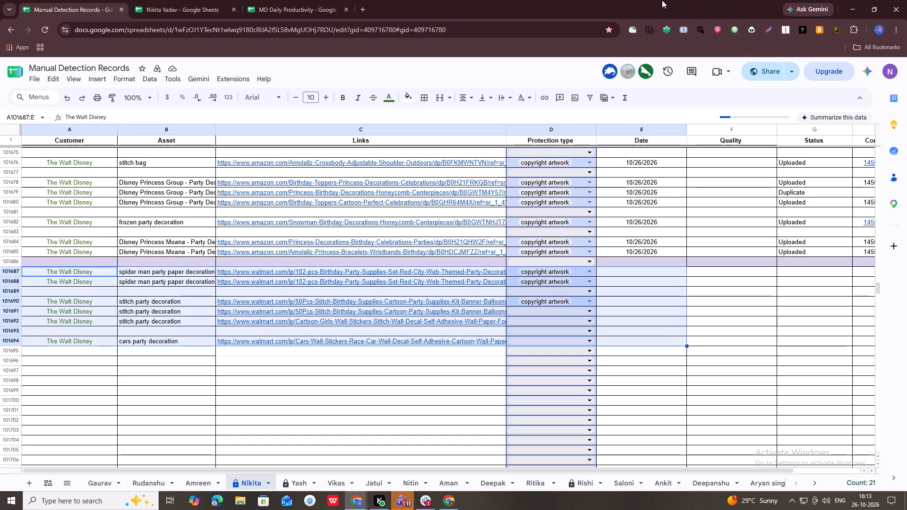
{"action": "key", "text": "BackSpace"}
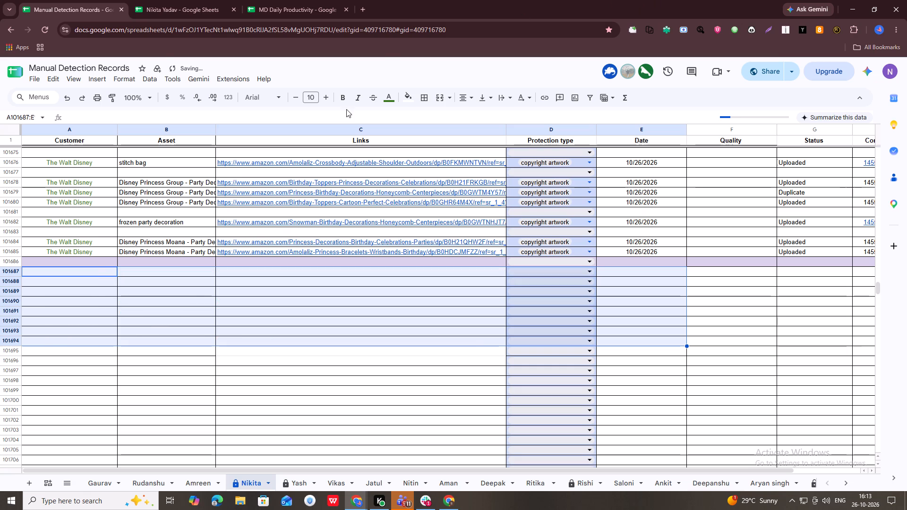
Delete the empty rows 101687 to 101712 above the GSM Outdoors SOG - Knives entries.
{"action": "left_click", "coordinate": [425, 276]}
{"action": "scroll", "coordinate": [425, 276], "scroll_direction": "down", "scroll_amount": 6}
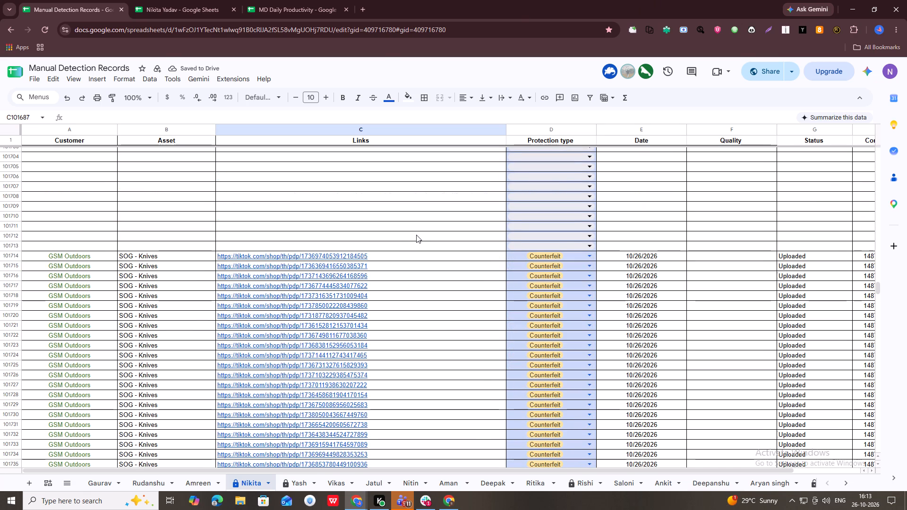
{"action": "left_click", "coordinate": [417, 237], "text": "shift"}
{"action": "right_click", "coordinate": [425, 221]}
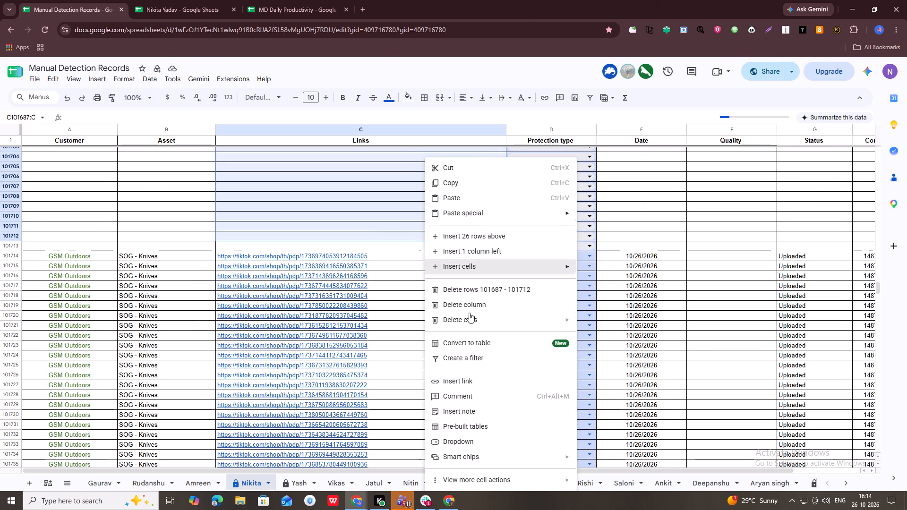
{"action": "left_click", "coordinate": [490, 291]}
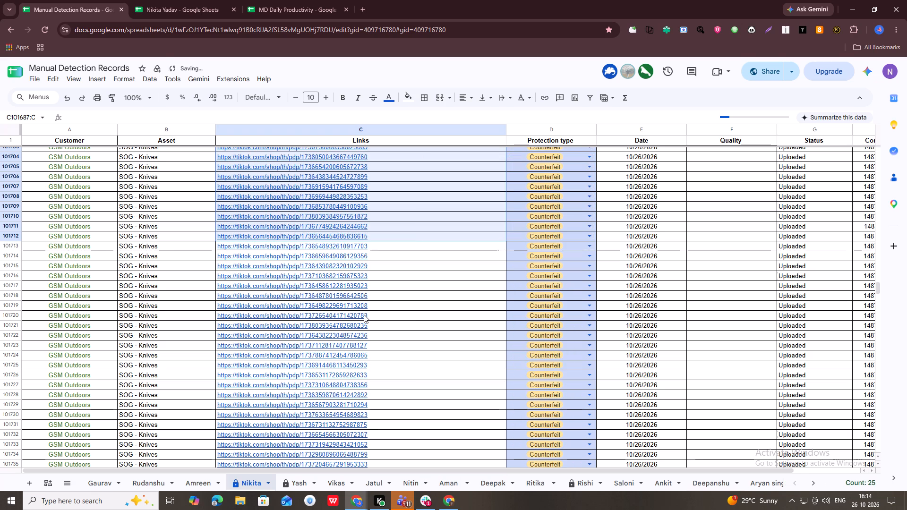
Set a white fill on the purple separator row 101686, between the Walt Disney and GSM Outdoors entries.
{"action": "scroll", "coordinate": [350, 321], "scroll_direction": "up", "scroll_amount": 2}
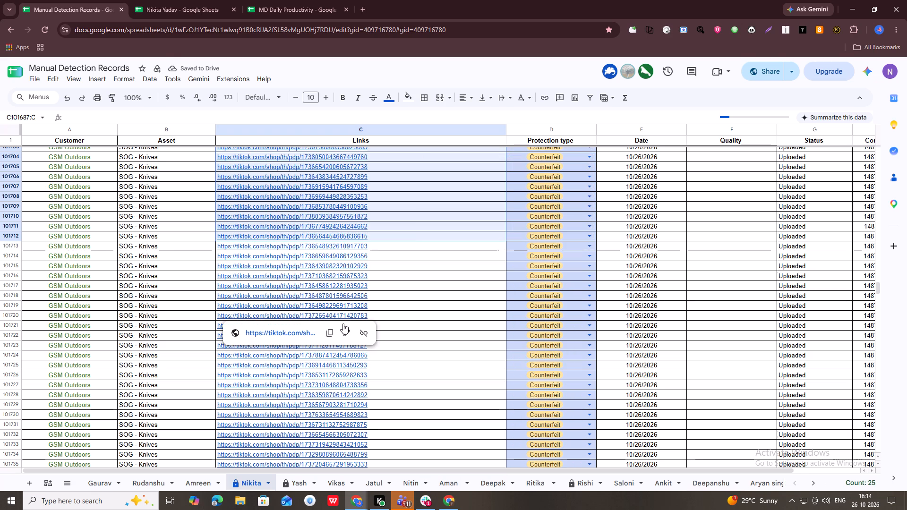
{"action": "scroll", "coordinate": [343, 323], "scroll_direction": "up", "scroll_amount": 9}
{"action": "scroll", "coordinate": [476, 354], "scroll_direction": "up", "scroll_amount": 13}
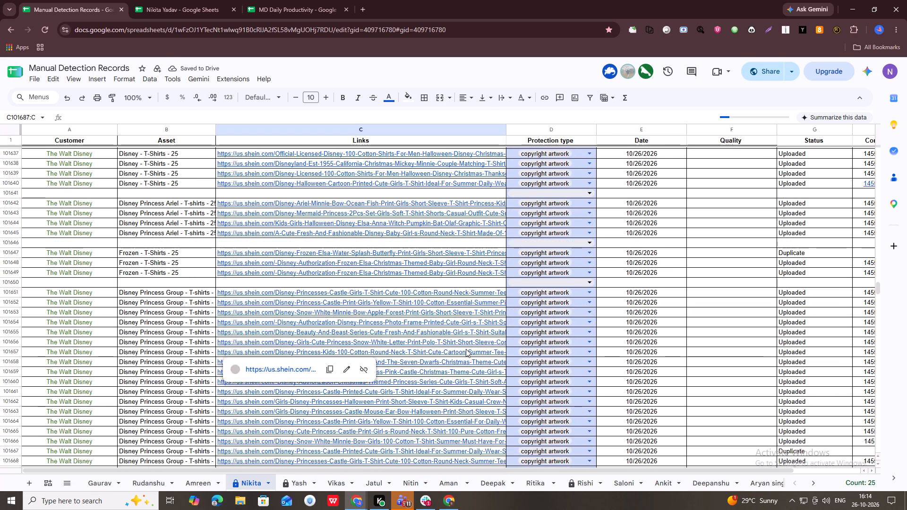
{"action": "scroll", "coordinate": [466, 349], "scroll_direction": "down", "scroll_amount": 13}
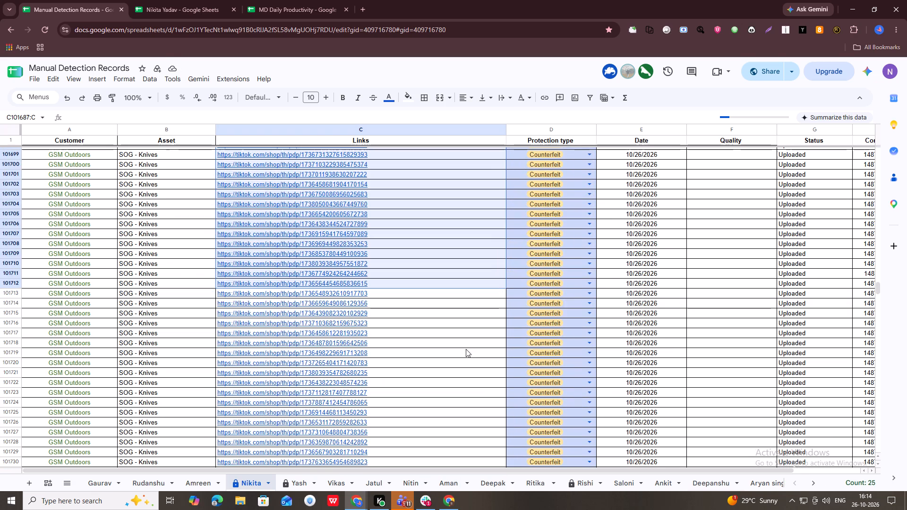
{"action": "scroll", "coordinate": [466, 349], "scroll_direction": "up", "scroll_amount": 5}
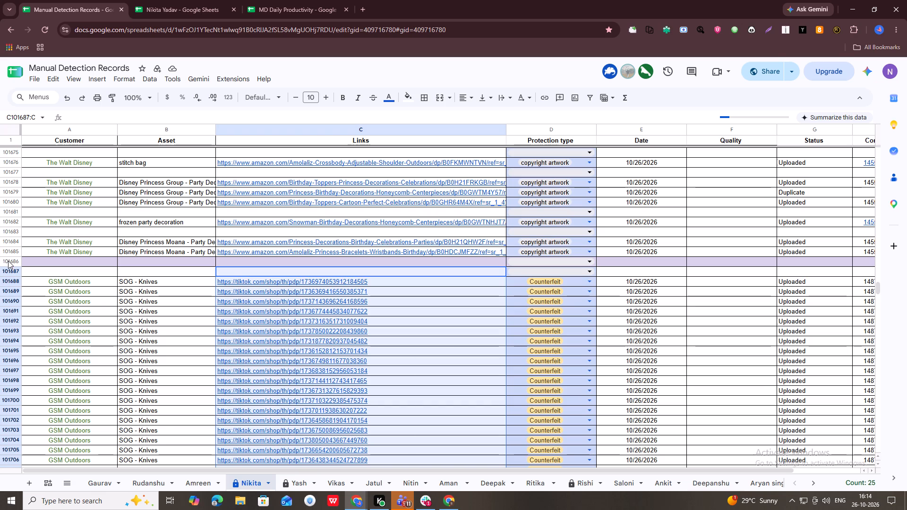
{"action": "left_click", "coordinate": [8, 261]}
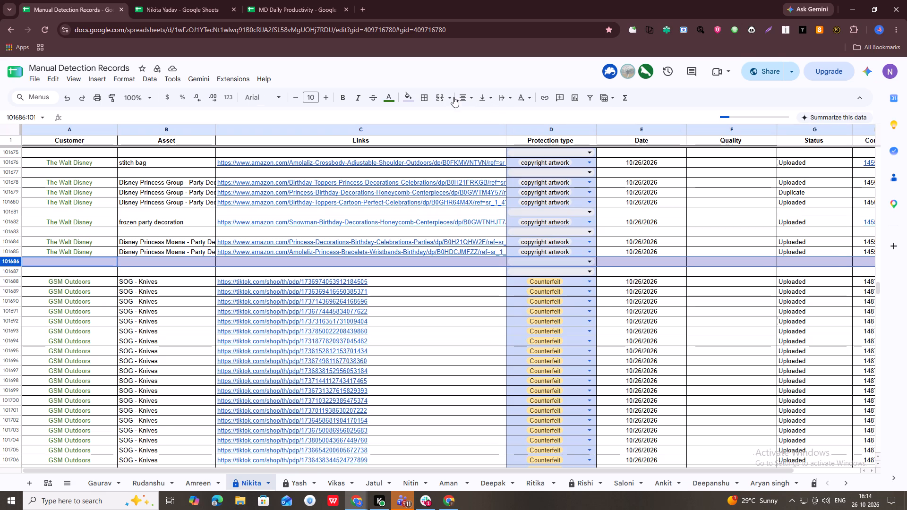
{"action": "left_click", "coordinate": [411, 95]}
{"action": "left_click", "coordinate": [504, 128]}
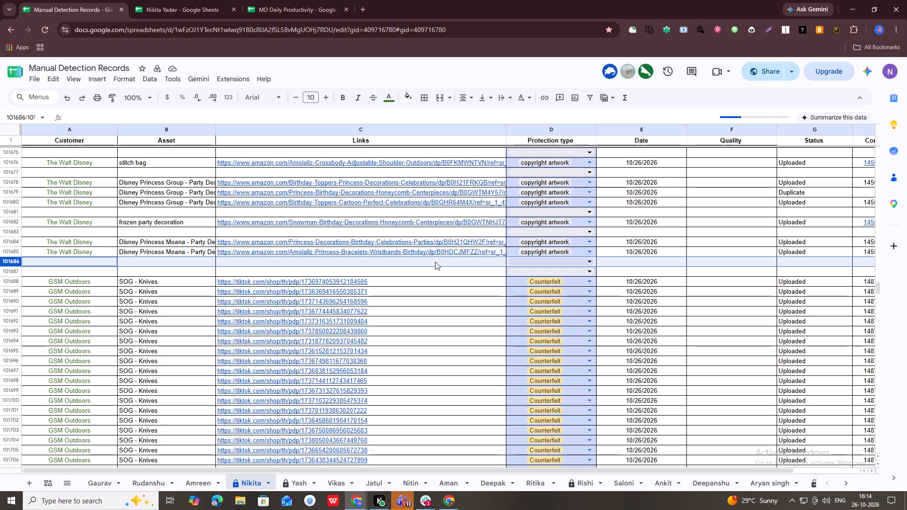
Delete the empty row 101686 directly below the last Disney Princess Moana party decoration entry.
{"action": "left_click", "coordinate": [435, 262]}
{"action": "right_click", "coordinate": [435, 262]}
{"action": "left_click", "coordinate": [482, 266]}
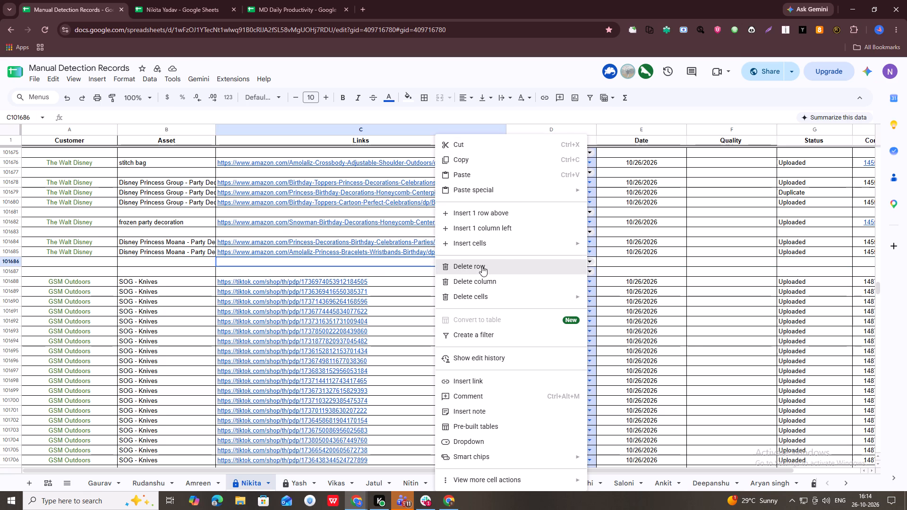
Set a light purple fill on the empty row 101788, directly above the moved Walt Disney Walmart party decoration entries.
{"action": "scroll", "coordinate": [396, 332], "scroll_direction": "down", "scroll_amount": 20}
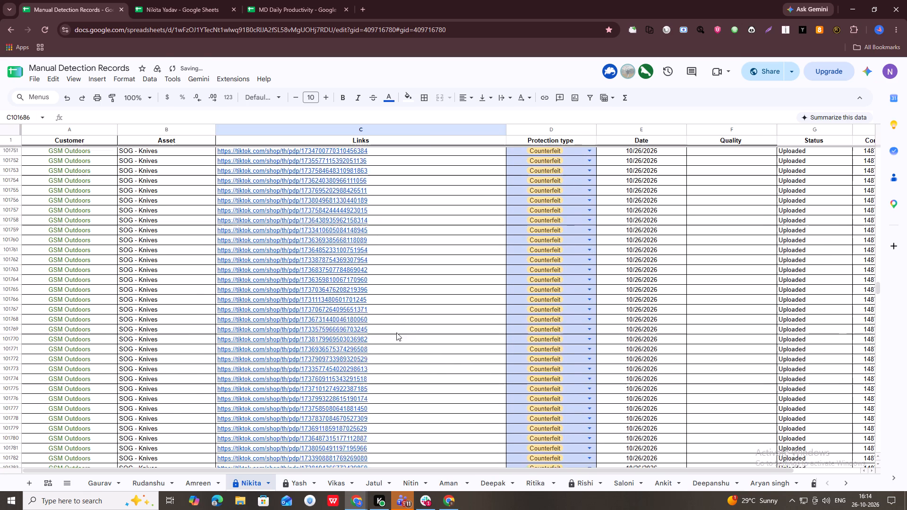
{"action": "left_click", "coordinate": [7, 330]}
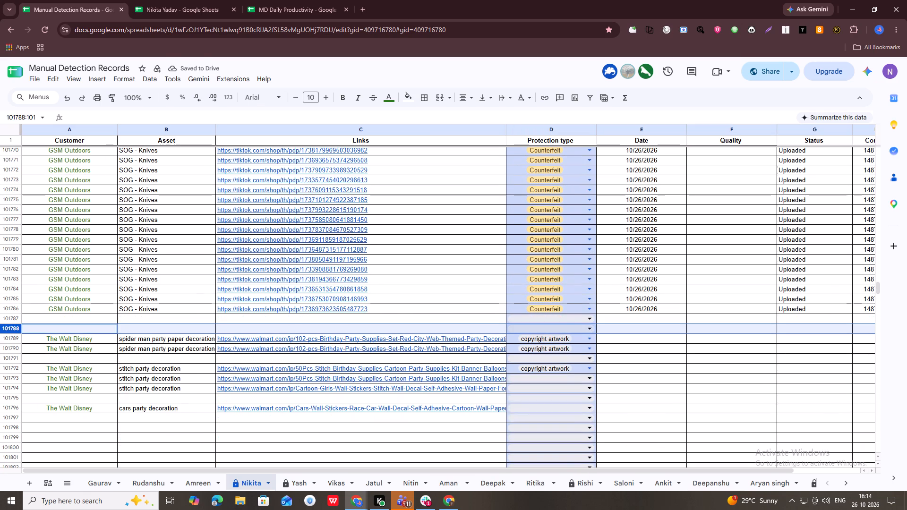
{"action": "left_click", "coordinate": [401, 95]}
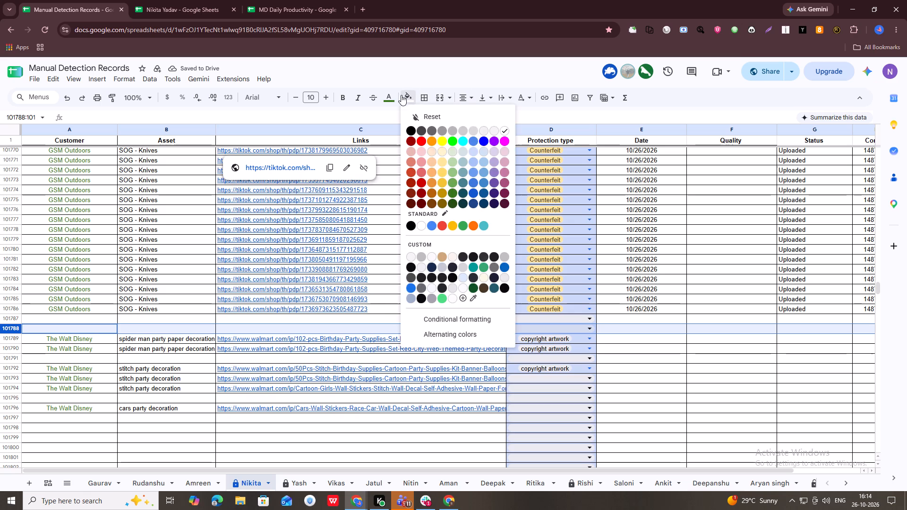
{"action": "left_click", "coordinate": [492, 151]}
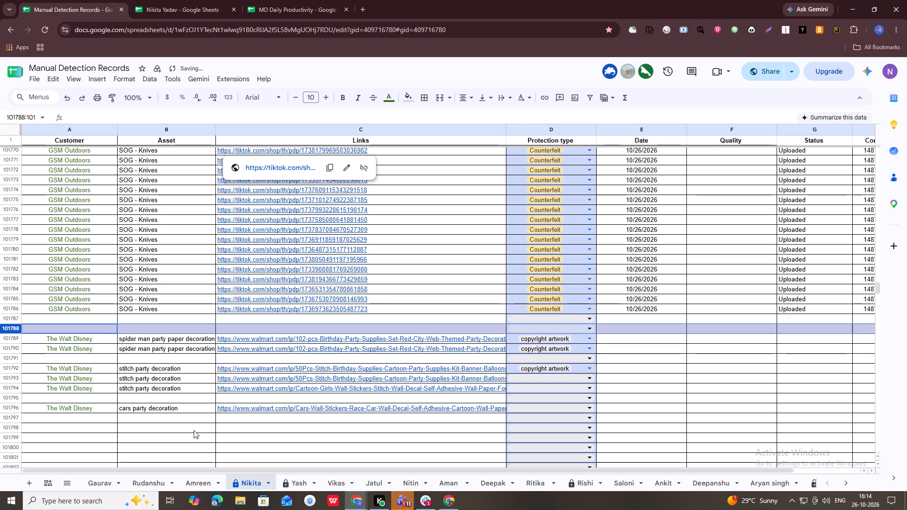
{"action": "left_click", "coordinate": [194, 430]}
{"action": "scroll", "coordinate": [479, 366], "scroll_direction": "down", "scroll_amount": 1}
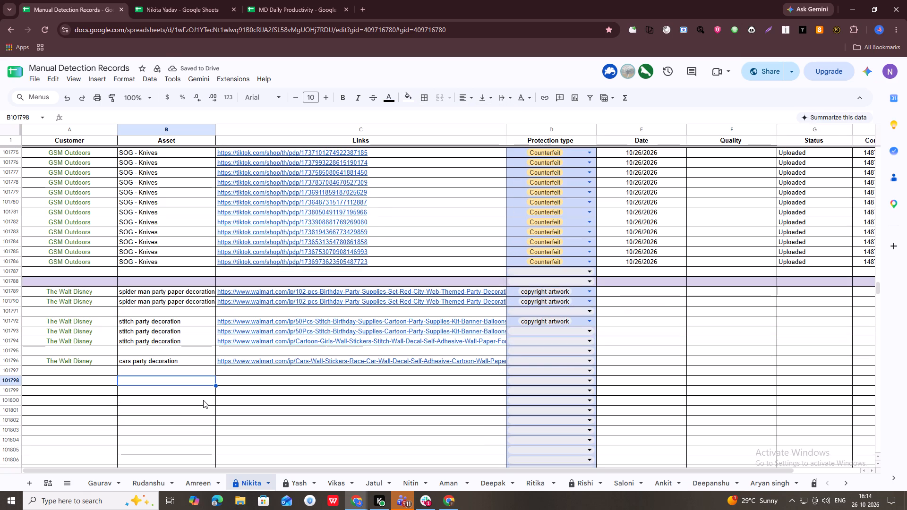
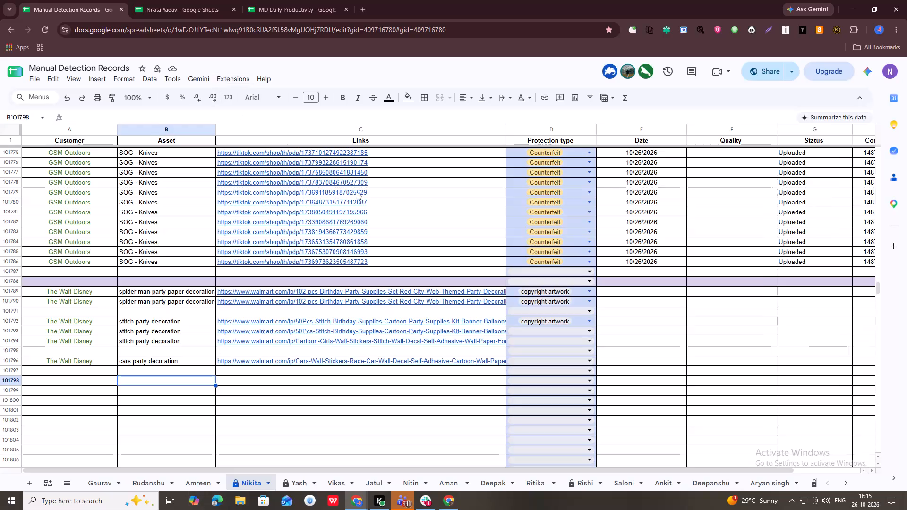
Switch from the Manual Detection Records sheet to the Brand Protection / Anti Piracy FrontOffice window.
{"action": "key", "text": "alt+Tab"}
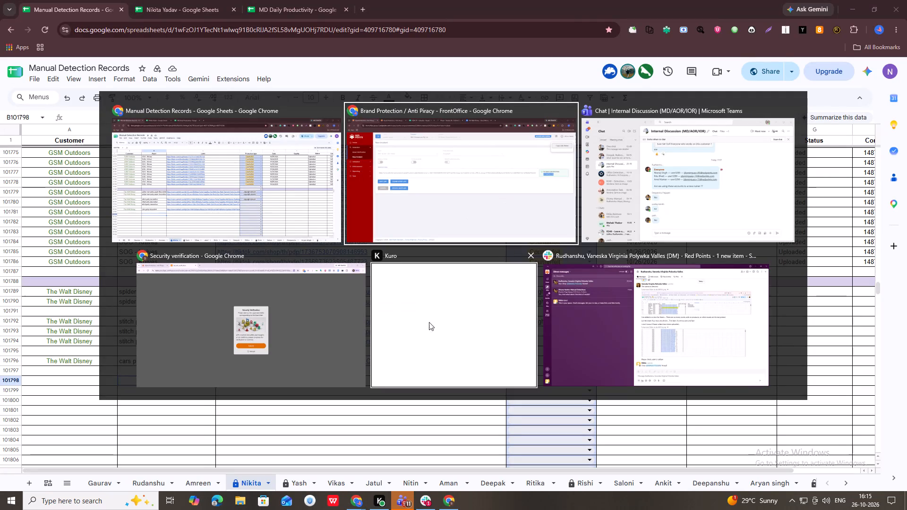